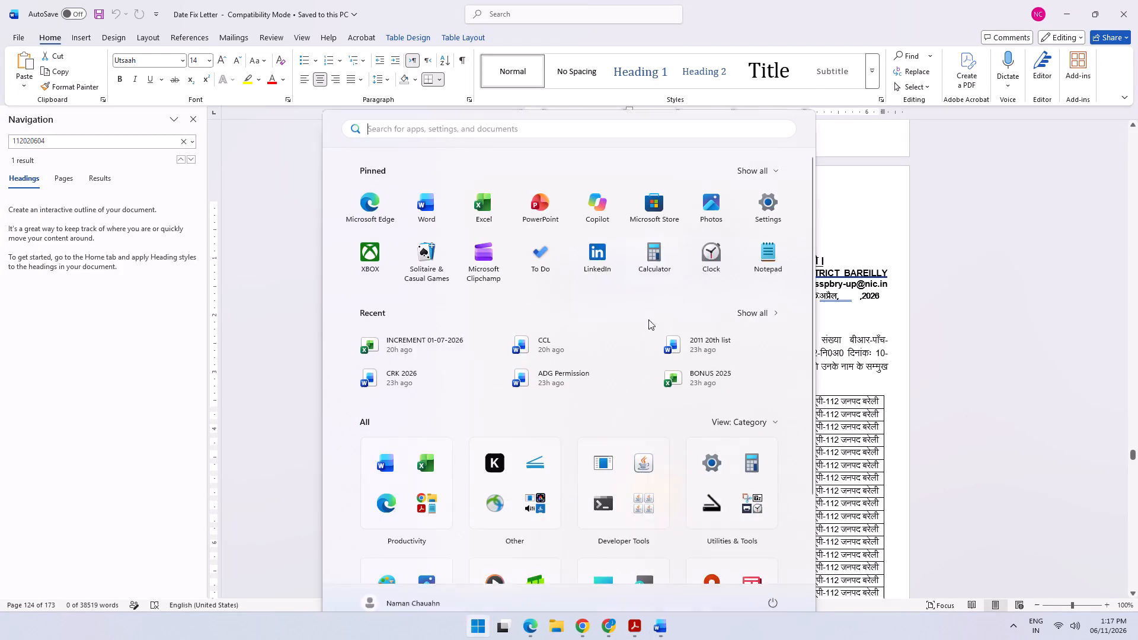
Open the recent CRK 2026 document in Word and go to its very end.
click(546, 357)
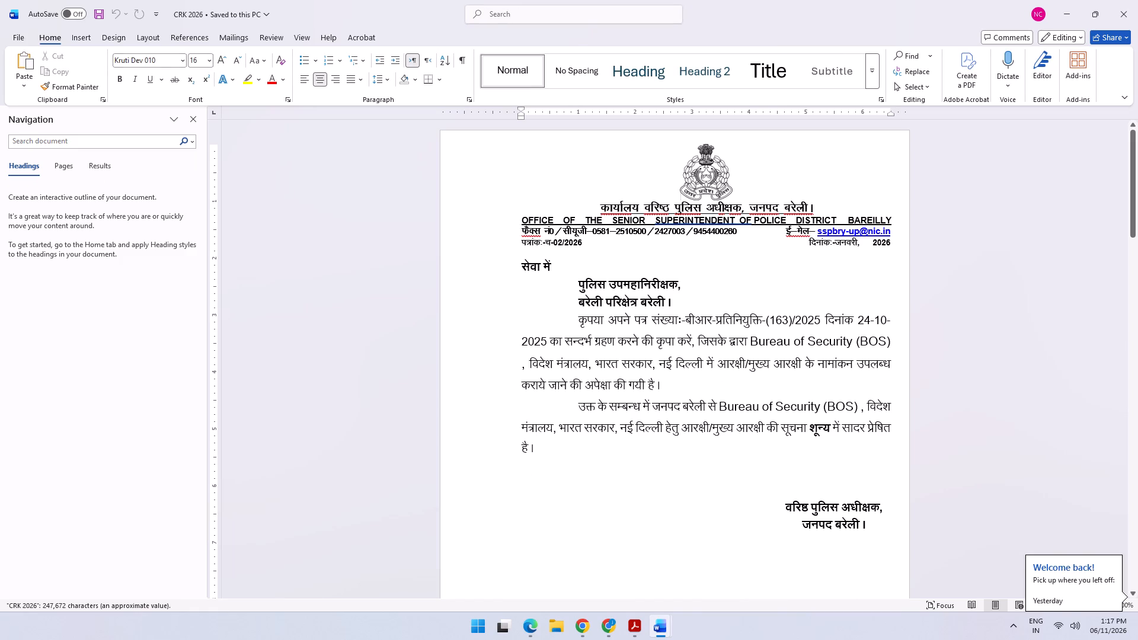
key(ctrl+End)
key(ctrl+End)
key(ctrl+End)
key(ctrl+End)
key(ctrl+End)
key(ctrl+End)
key(ctrl+End)
key(ctrl+End)
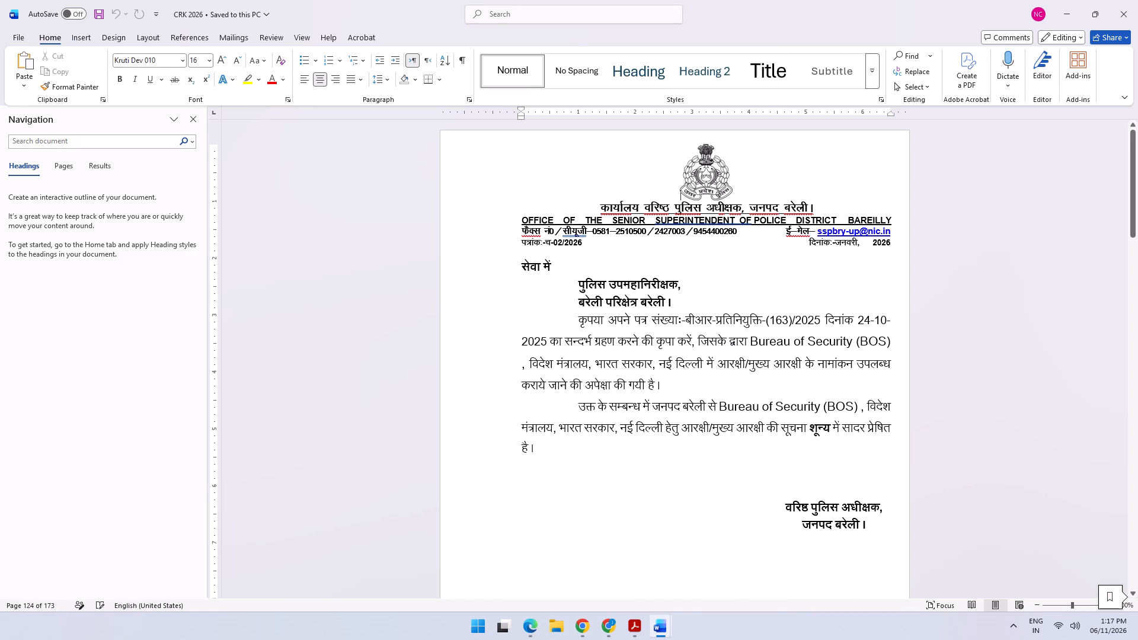
key(ctrl+End)
key(ctrl+End)
key(ctrl+End)
key(ctrl+End)
key(ctrl+End)
key(ctrl+End)
key(ctrl+End)
key(ctrl+End)
key(ctrl+End)
key(ctrl+End)
key(ctrl+End)
key(ctrl+End)
key(ctrl+End)
key(ctrl+End)
key(ctrl+End)
key(ctrl+End)
key(ctrl+End)
key(ctrl+End)
key(ctrl+End)
key(ctrl+End)
key(ctrl+End)
key(ctrl+End)
key(ctrl+End)
key(ctrl+End)
key(ctrl+End)
key(ctrl+End)
key(ctrl+End)
key(ctrl+End)
Add blank lines after the last letter's signature block to start a new page.
scroll(784, 343, down, 5)
key(Return)
key(Return)
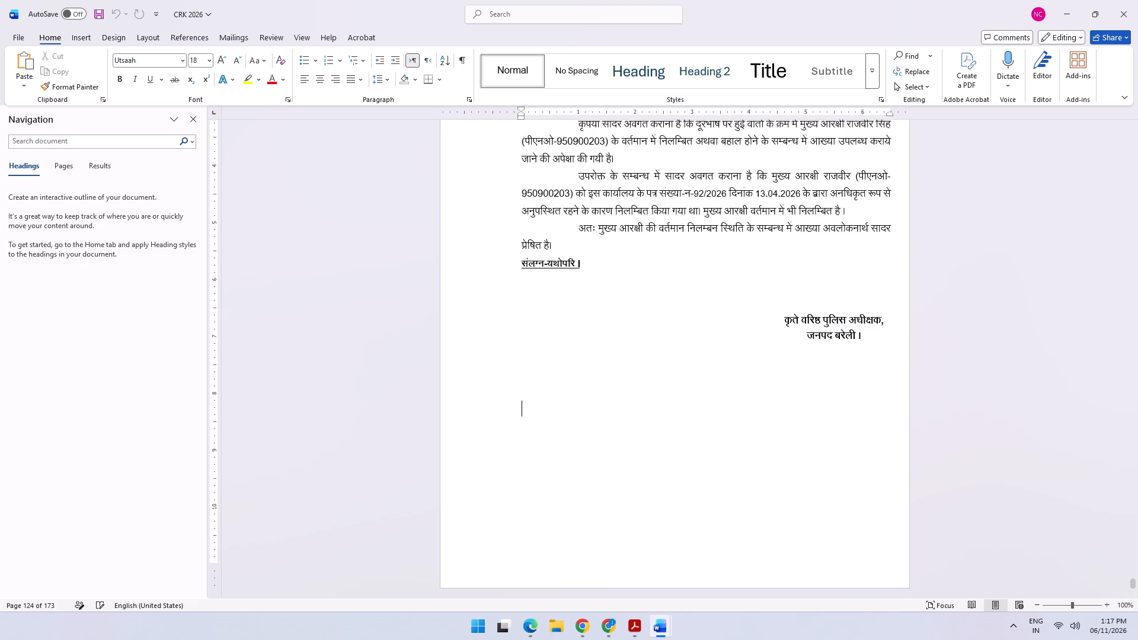
key(Return)
key(Return)
key(Return)
key(Return)
key(Return)
key(Return)
key(Return)
key(Return)
key(Return)
Copy the last letter's letterhead, from the emblem through the reference and date line, onto the new blank page.
scroll(542, 452, up, 8)
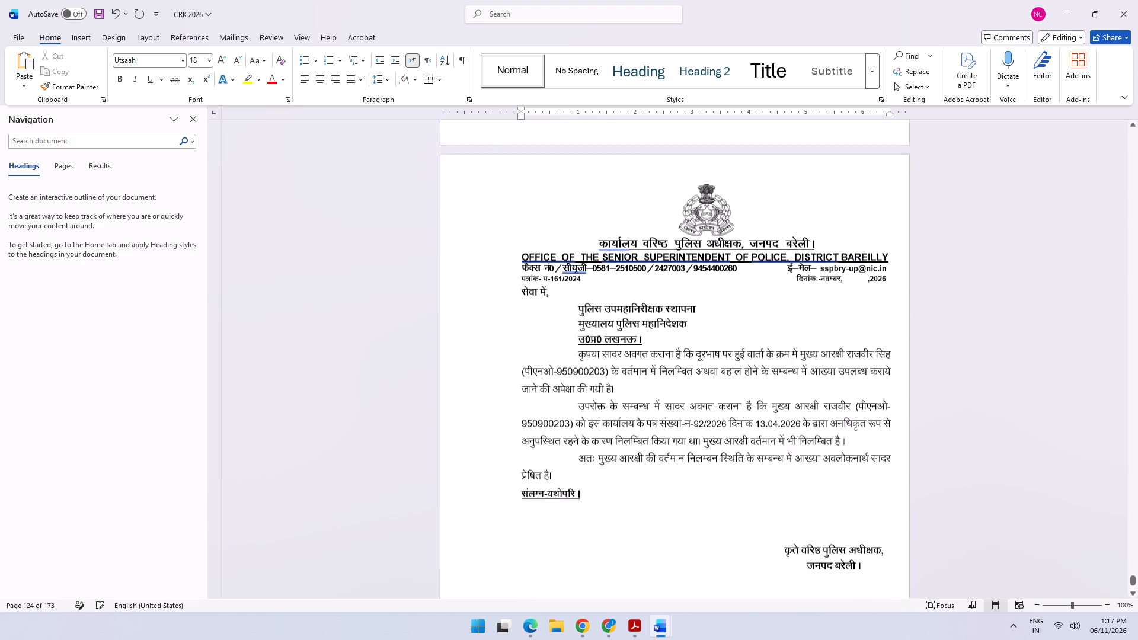
scroll(631, 369, up, 4)
drag(661, 252, 901, 345)
key(ctrl+c)
scroll(647, 441, down, 18)
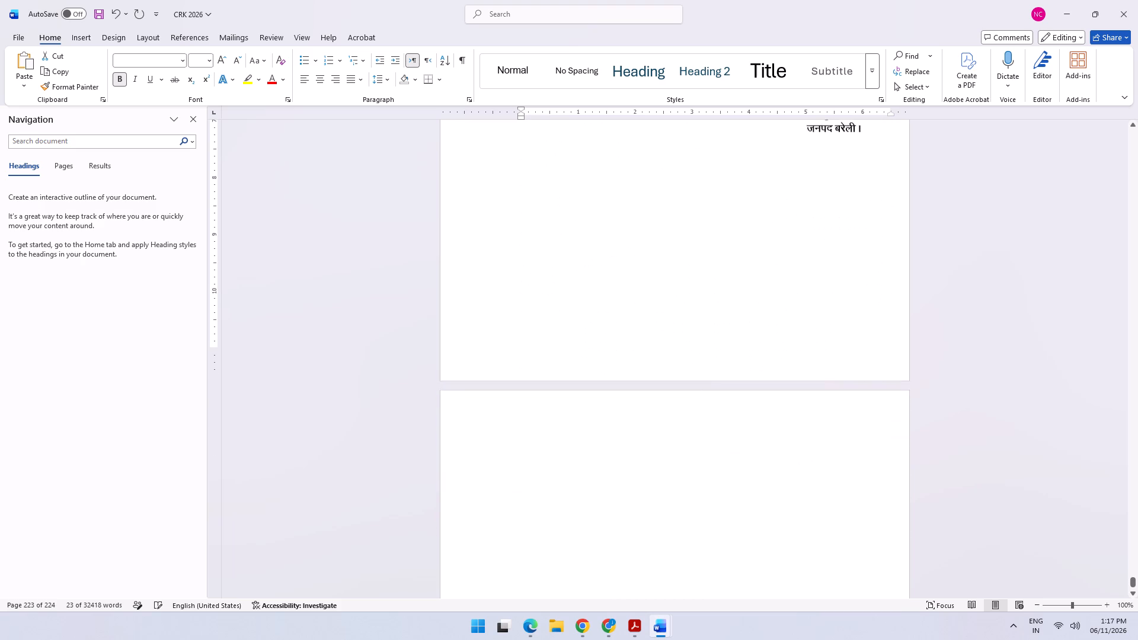
click(556, 443)
key(ctrl+v)
scroll(677, 503, down, 2)
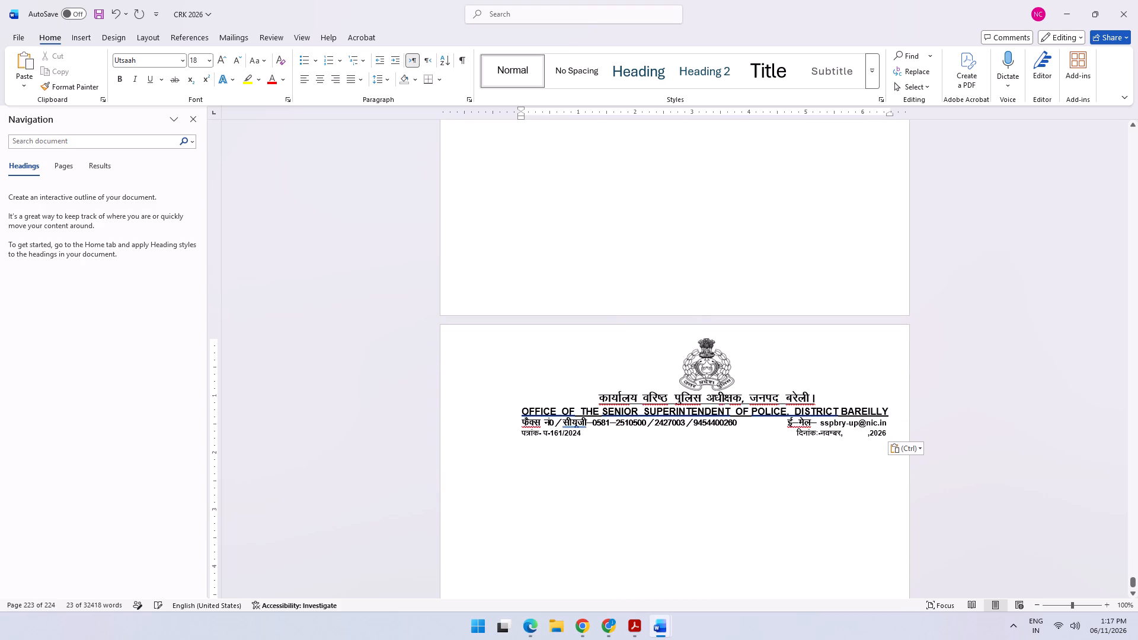
Replace the reference number in the new letterhead with च-02/2026.
drag(542, 431, 586, 432)
key(semicolon)
key(BackSpace)
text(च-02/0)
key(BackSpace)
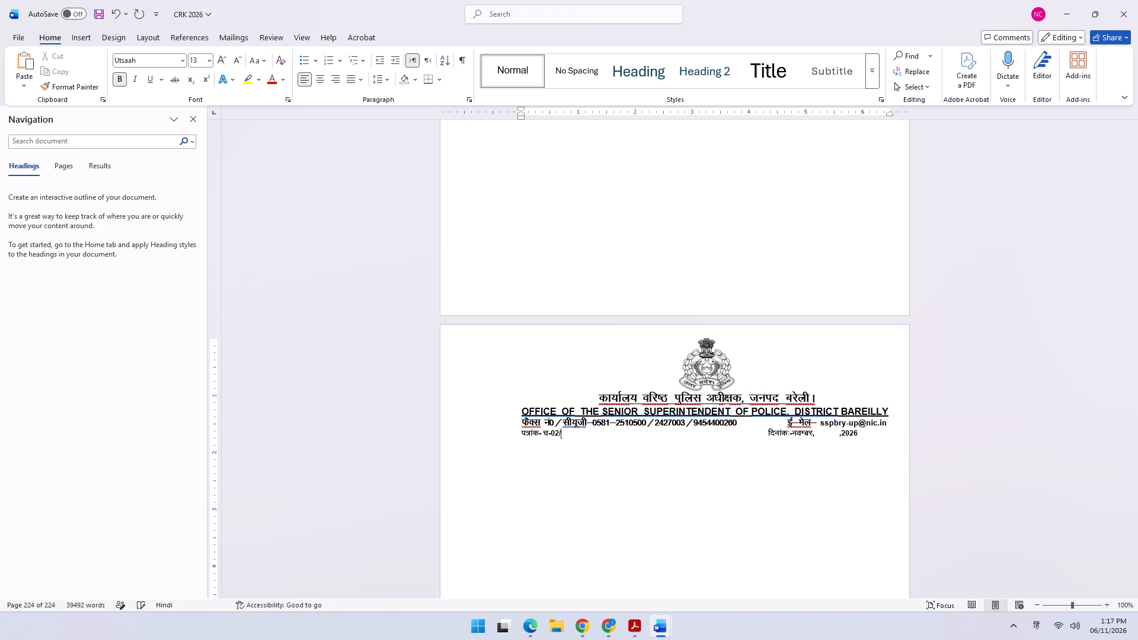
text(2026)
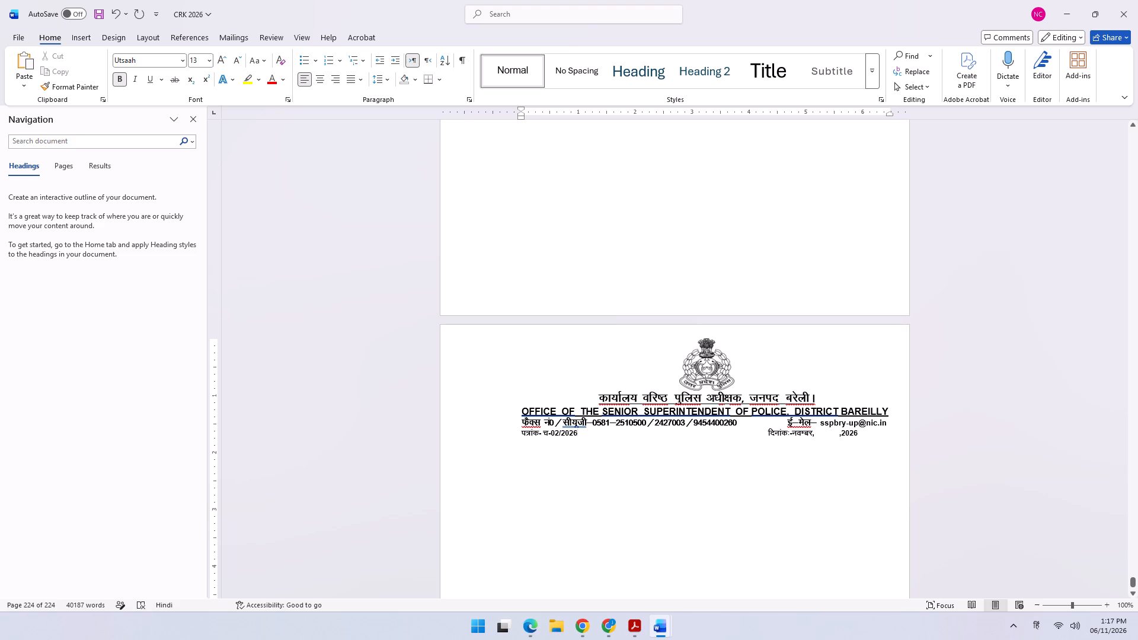
Add spaces before the दिनांक text so the date lines up with the letterhead's right edge again.
click(766, 434)
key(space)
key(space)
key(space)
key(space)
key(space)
Add the salutation line "सेवा में," below the reference and date line.
click(893, 434)
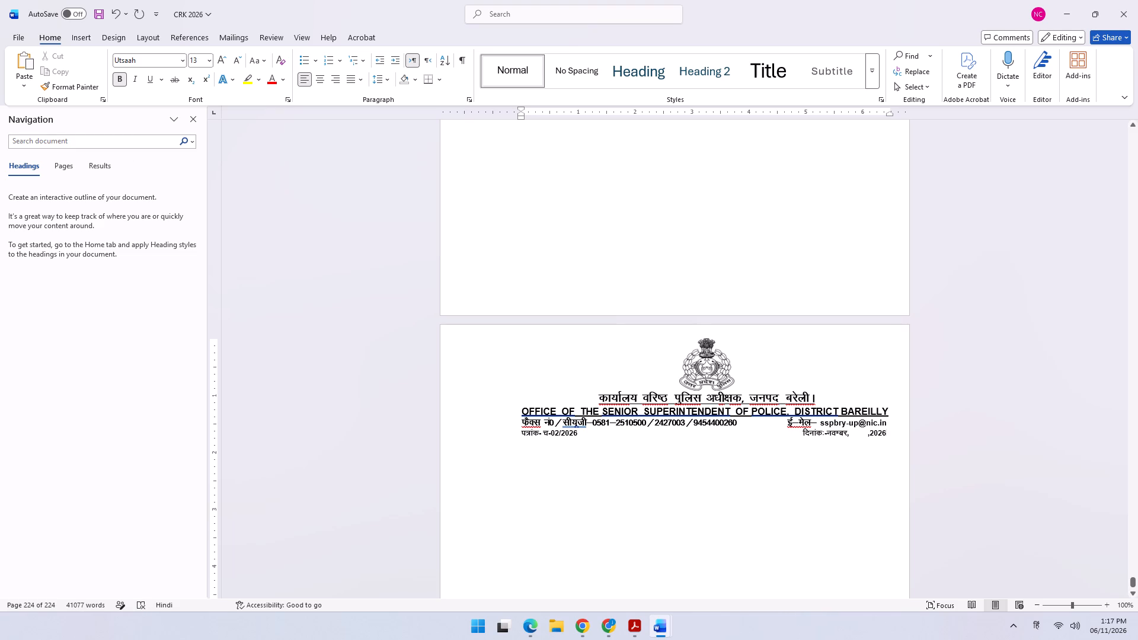
key(Return)
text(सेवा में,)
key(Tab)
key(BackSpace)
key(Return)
Enter "क्षेत्राधिकारी कार्यालय," as an indented addressee line under the salutation.
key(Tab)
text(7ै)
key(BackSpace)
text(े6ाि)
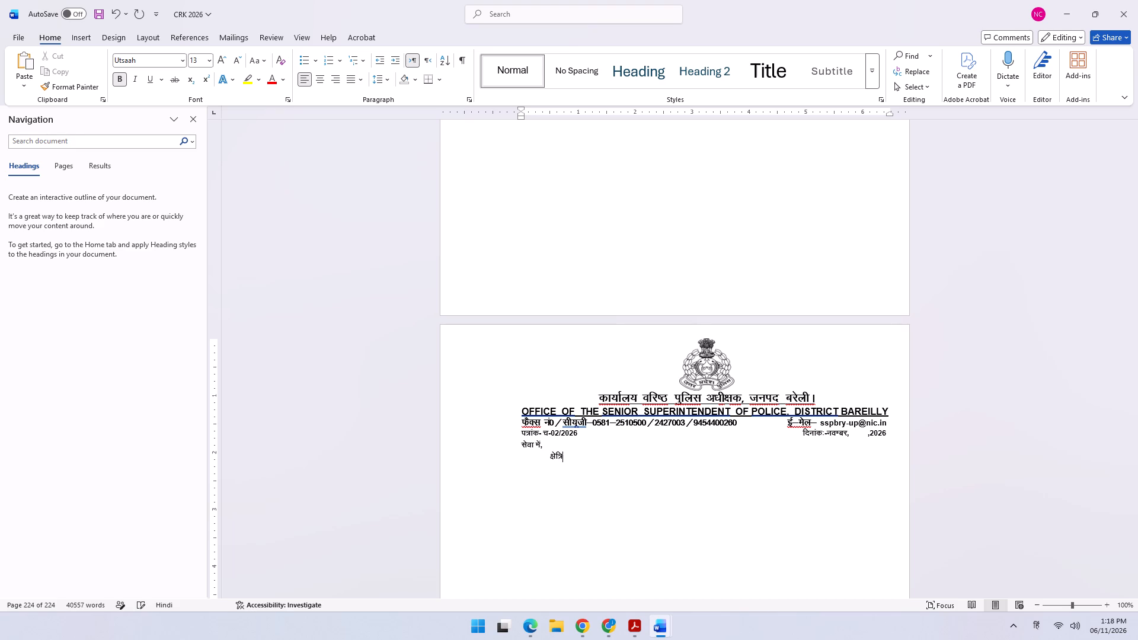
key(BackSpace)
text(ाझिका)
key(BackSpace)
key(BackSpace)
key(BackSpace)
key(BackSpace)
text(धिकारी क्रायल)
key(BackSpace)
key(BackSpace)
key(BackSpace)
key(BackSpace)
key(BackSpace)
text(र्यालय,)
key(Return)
Enter "जनपद-बरेली।" as the second indented addressee line.
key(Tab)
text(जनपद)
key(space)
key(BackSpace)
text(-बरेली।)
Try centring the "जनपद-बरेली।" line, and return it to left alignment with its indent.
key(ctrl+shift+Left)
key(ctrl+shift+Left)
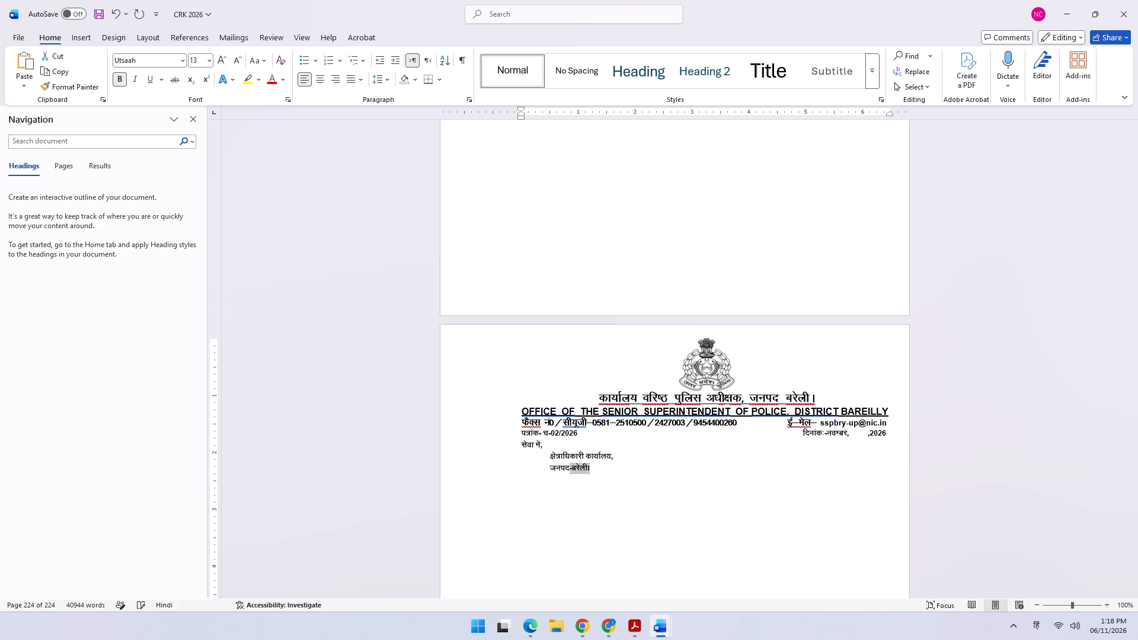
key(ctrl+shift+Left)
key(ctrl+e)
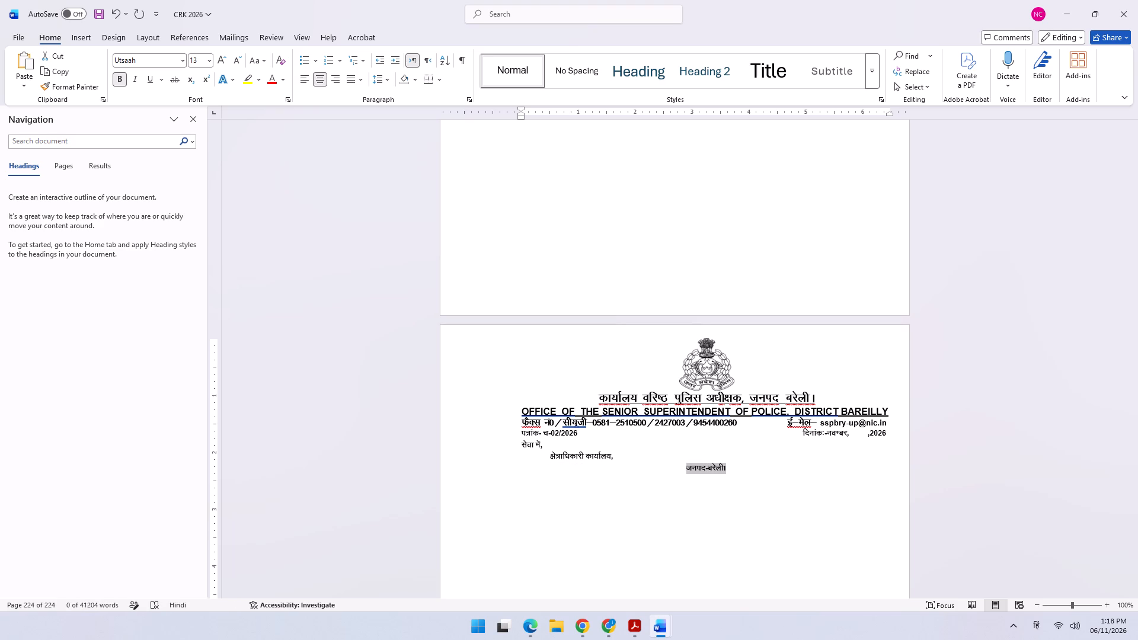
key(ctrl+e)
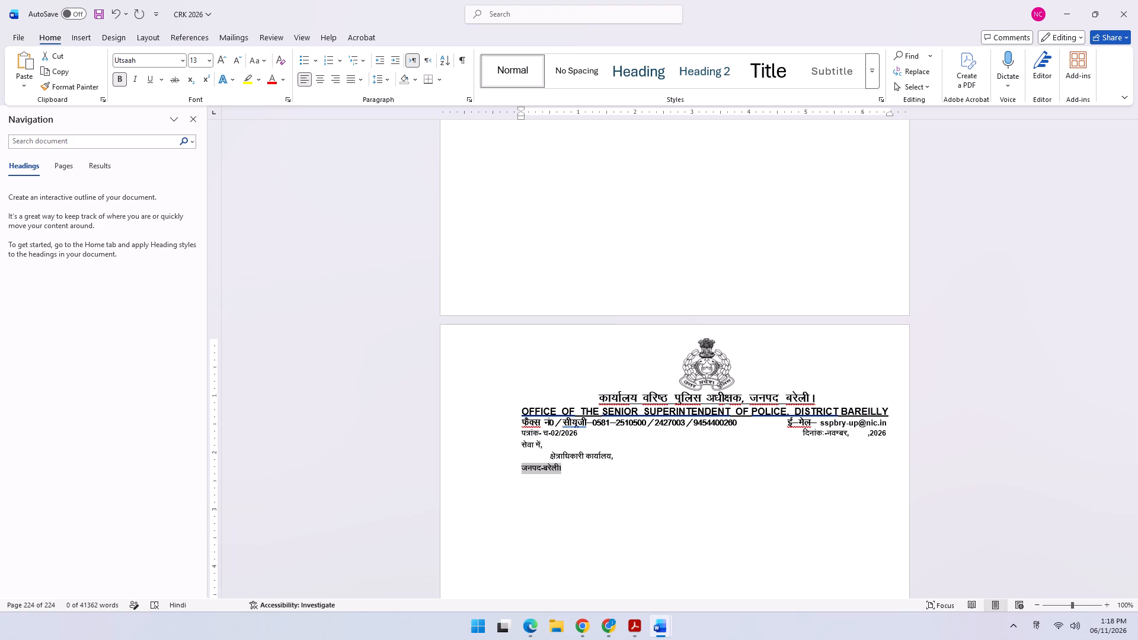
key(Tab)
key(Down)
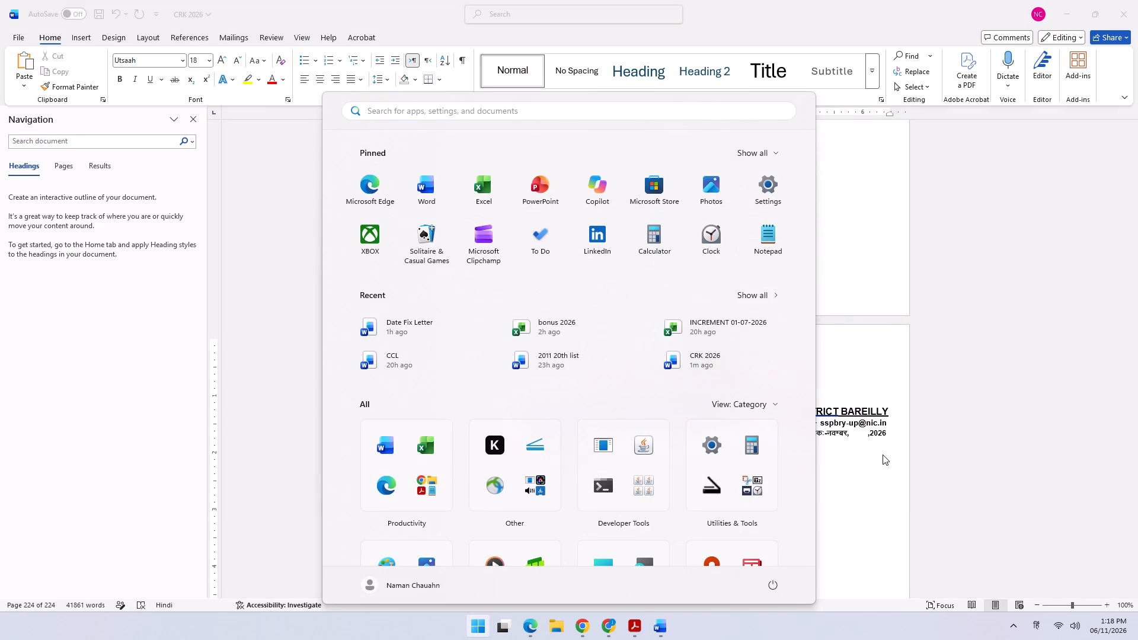
Switch to the NEW NR 2025 spreadsheet in Edge and look up the officer's service record by PNO in the EXTRA sheet.
click(535, 626)
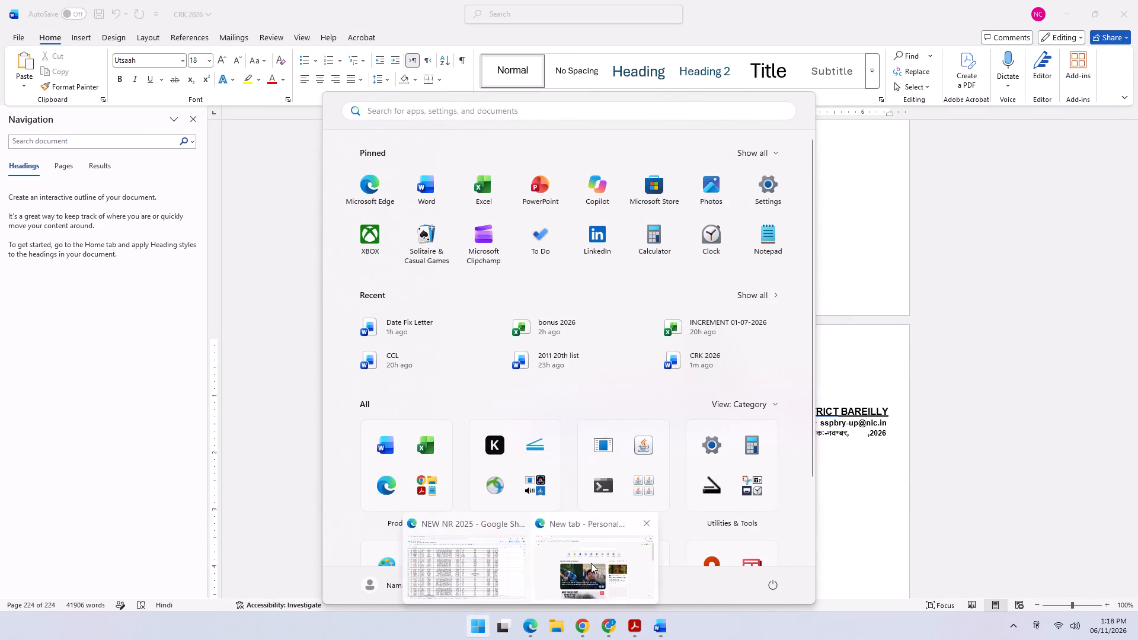
click(489, 559)
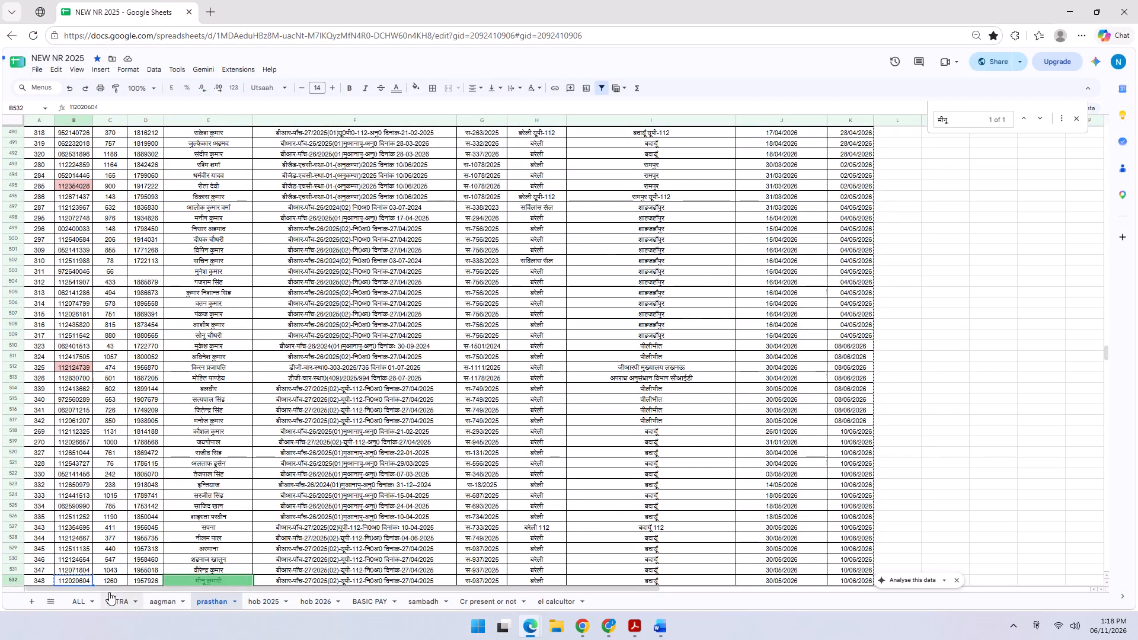
click(82, 600)
click(236, 336)
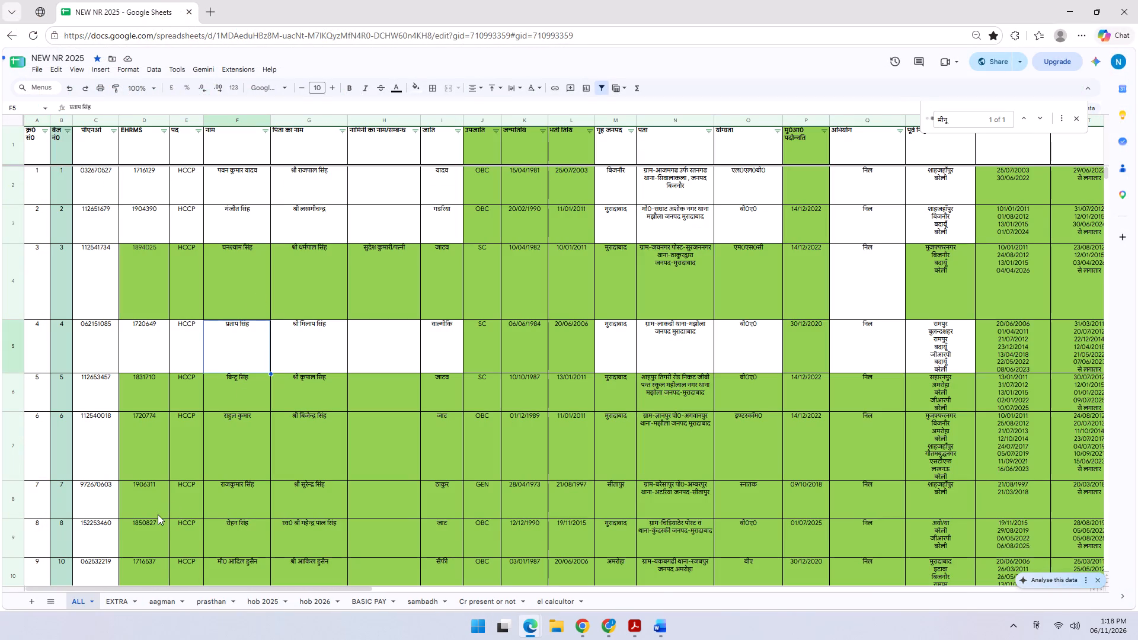
key(ctrl+f)
click(128, 602)
click(379, 329)
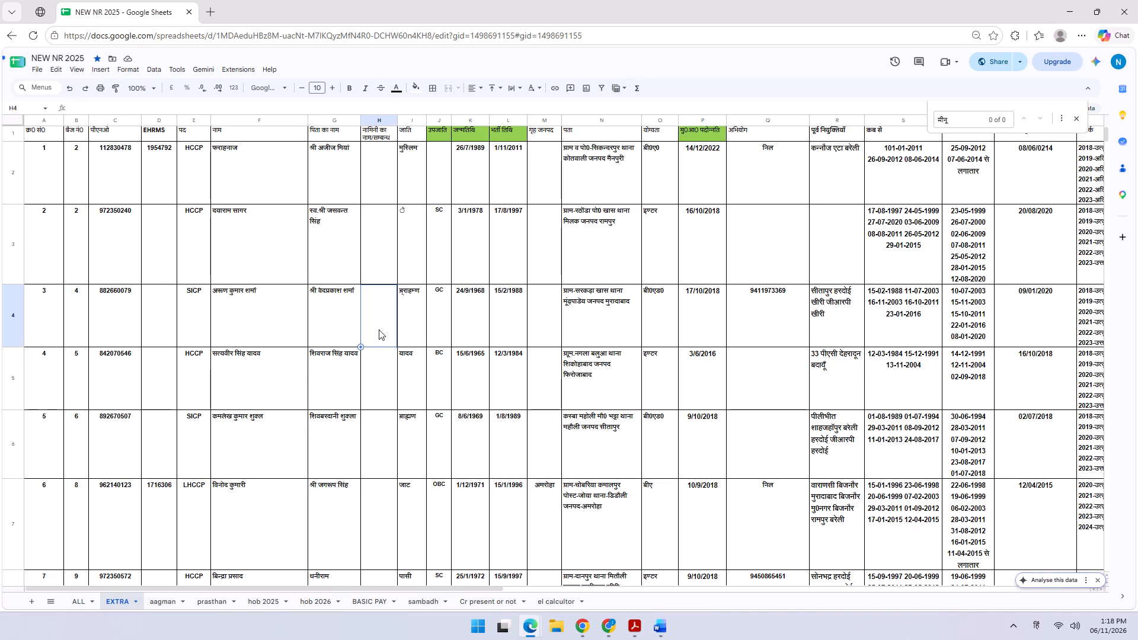
key(ctrl+f)
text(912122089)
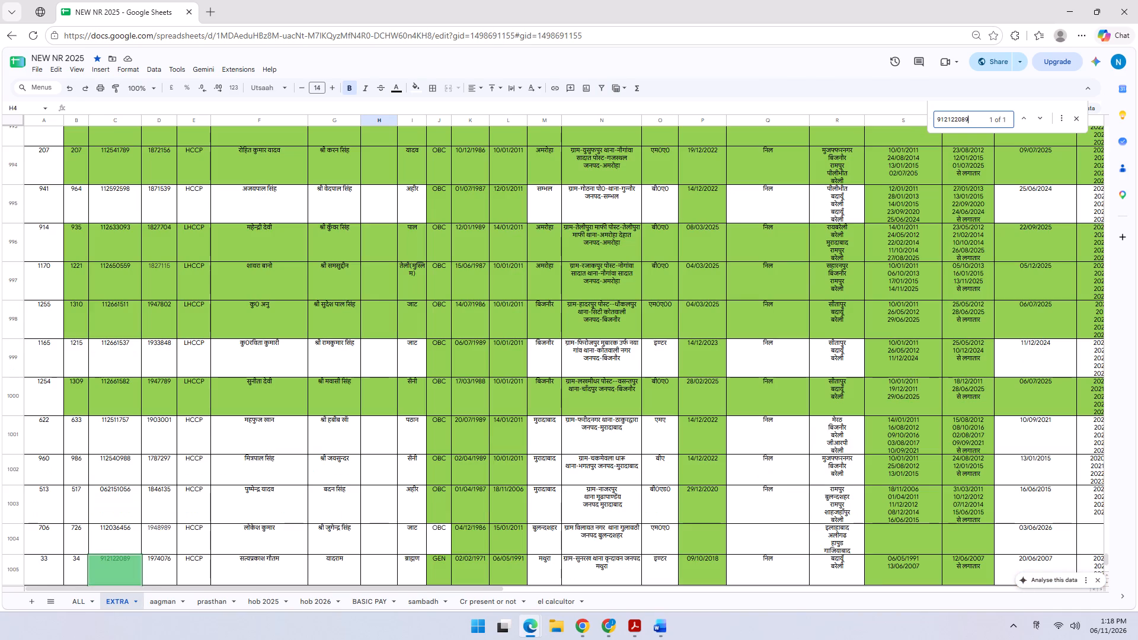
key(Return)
click(968, 569)
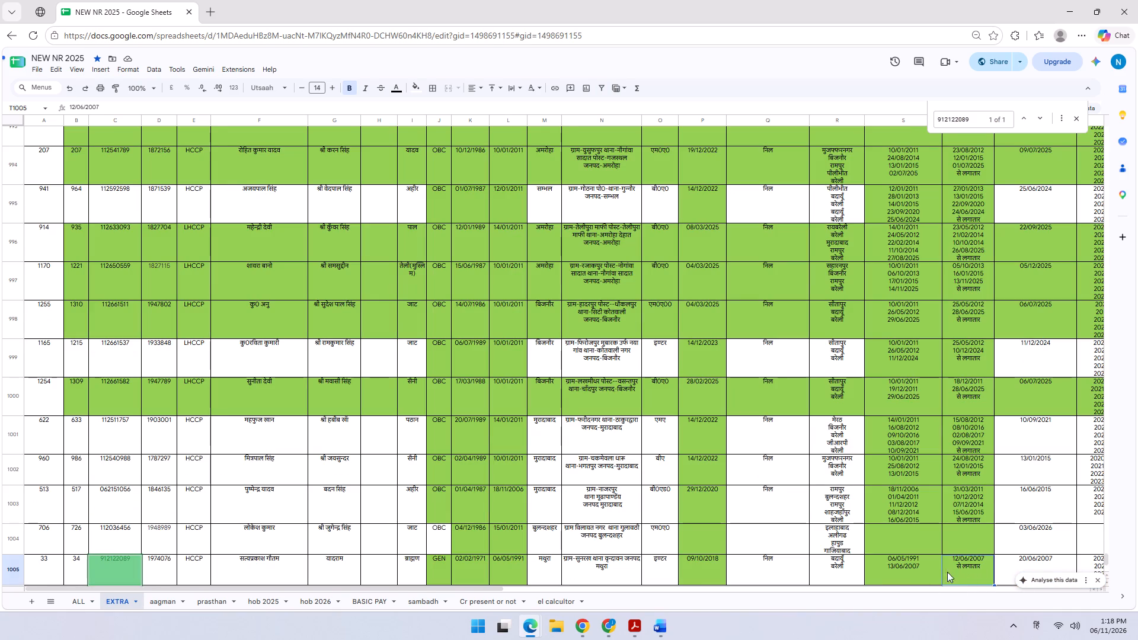
scroll(932, 567, down, 1)
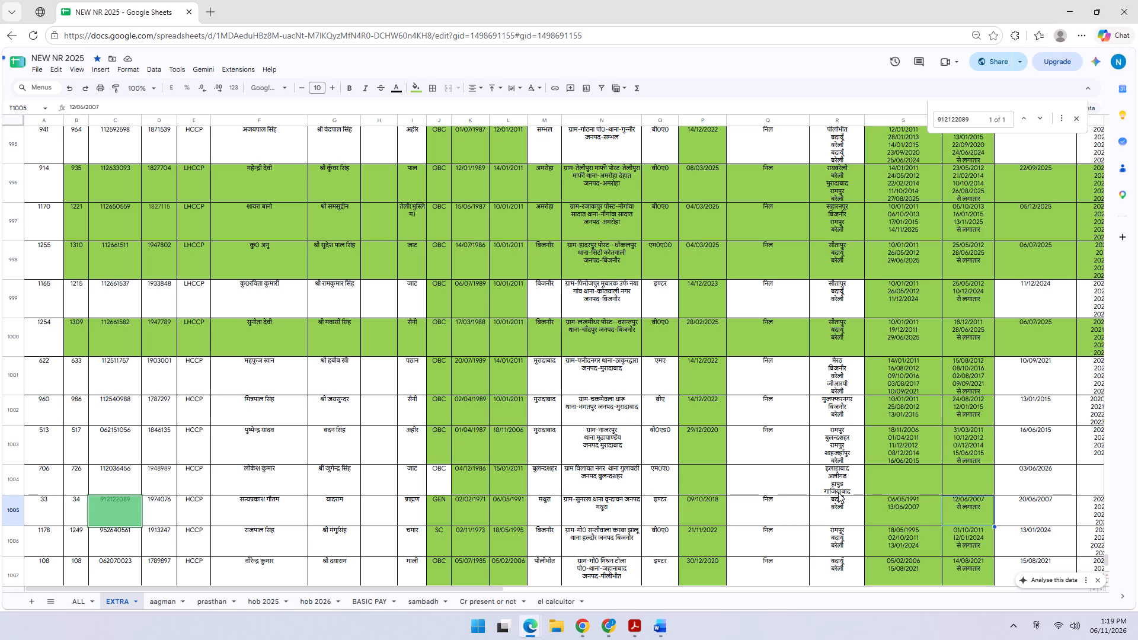
Switch back to the Word letter and begin an indented body paragraph with "क" below the addressee.
key(alt+Tab)
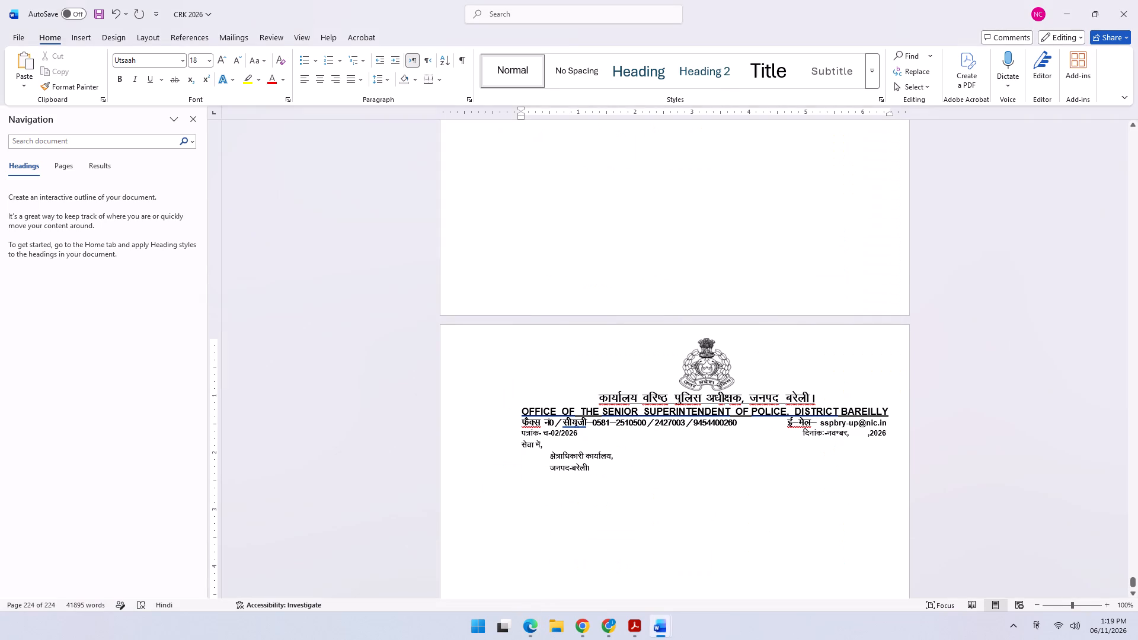
key(Tab)
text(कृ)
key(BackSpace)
scroll(839, 492, down, 1)
scroll(839, 492, up, 2)
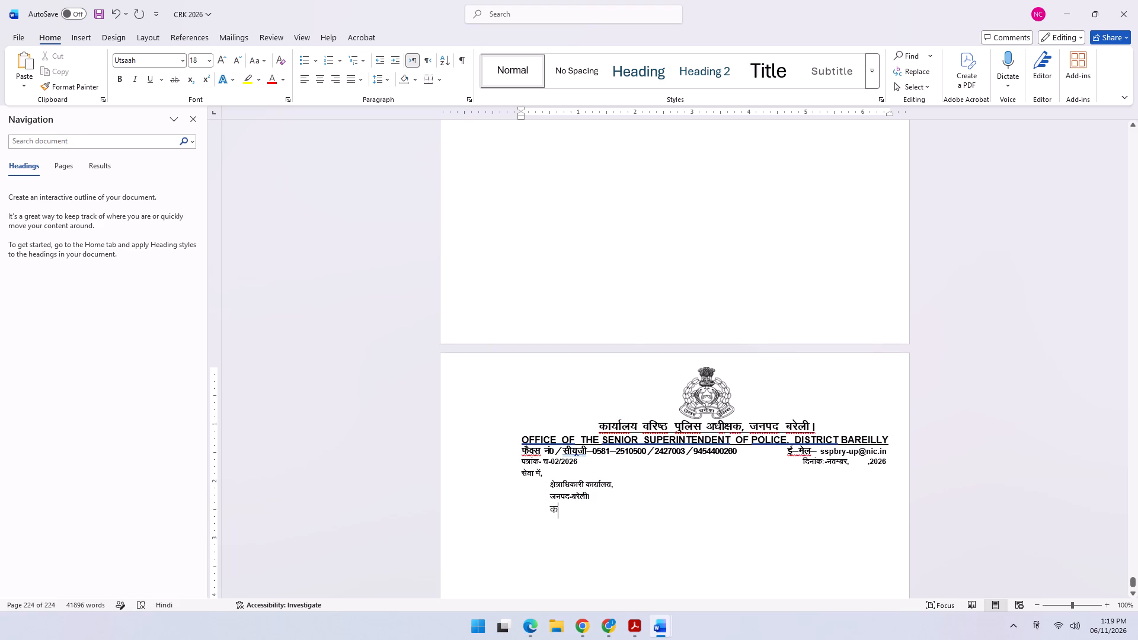
Increase the font size of the salutation and both addressee lines to 15.
drag(608, 501, 518, 478)
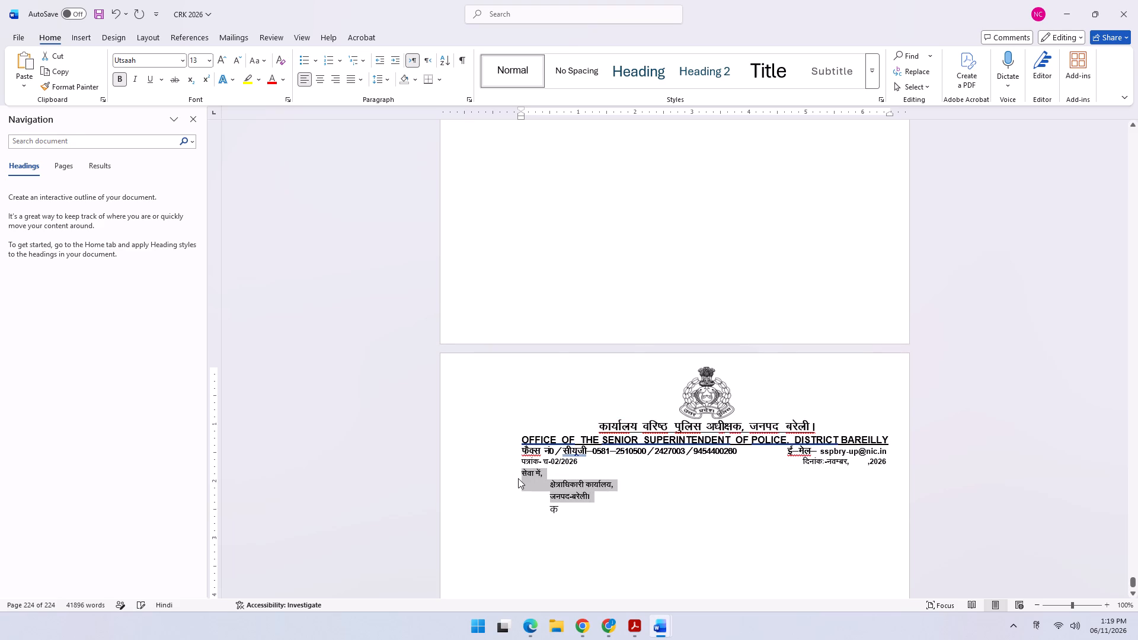
key(ctrl+bracketright)
key(ctrl+bracketright)
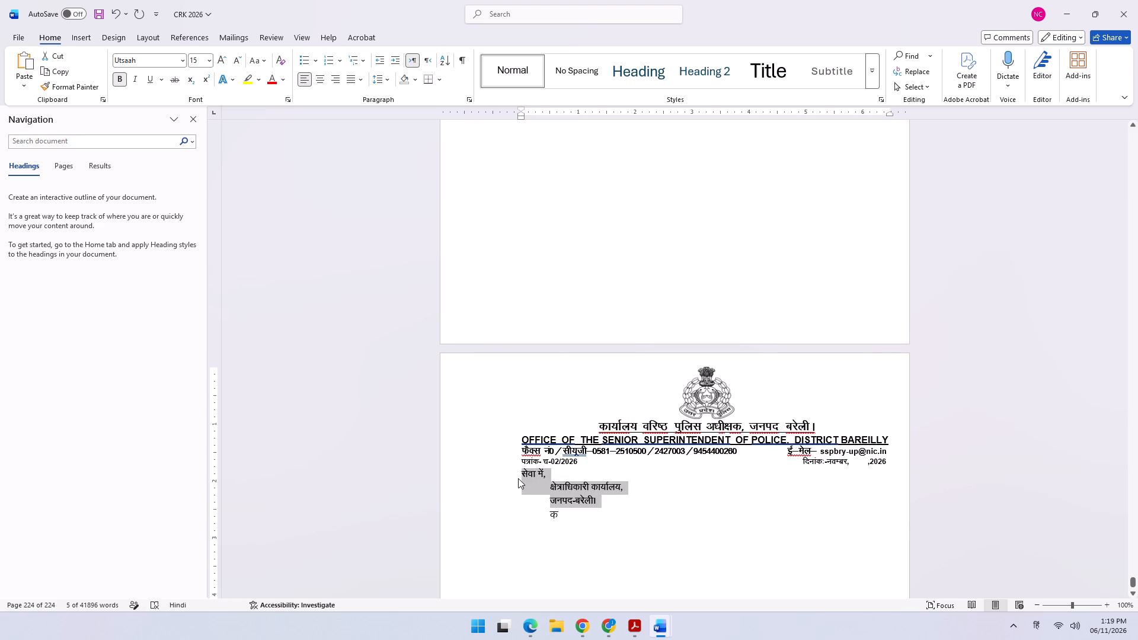
Increase the font size of the salutation and both addressee lines to 16.
key(ctrl+bracketright)
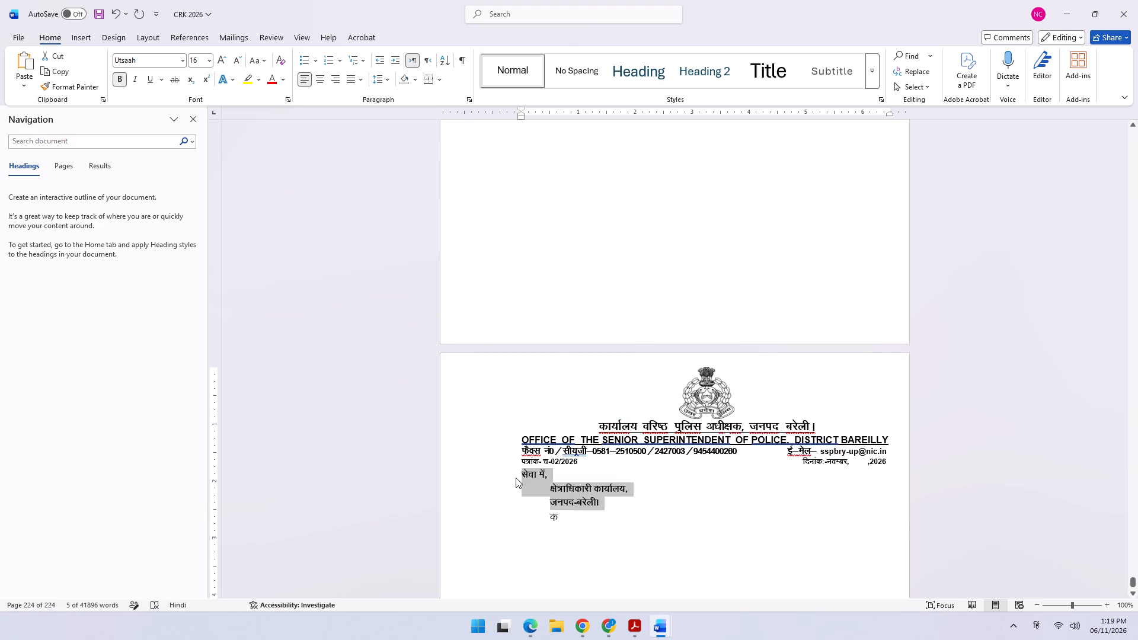
click(688, 574)
Underline the "जनपद-बरेली।" line of the addressee block.
drag(609, 507, 526, 498)
key(ctrl+u)
Continue the body paragraph after "क" so it reads "कृपया अपने कार्यालय के पत्र संख्या-सीओ0कार्या0-जॉ0-36/2026 दिनांकित".
key(Down)
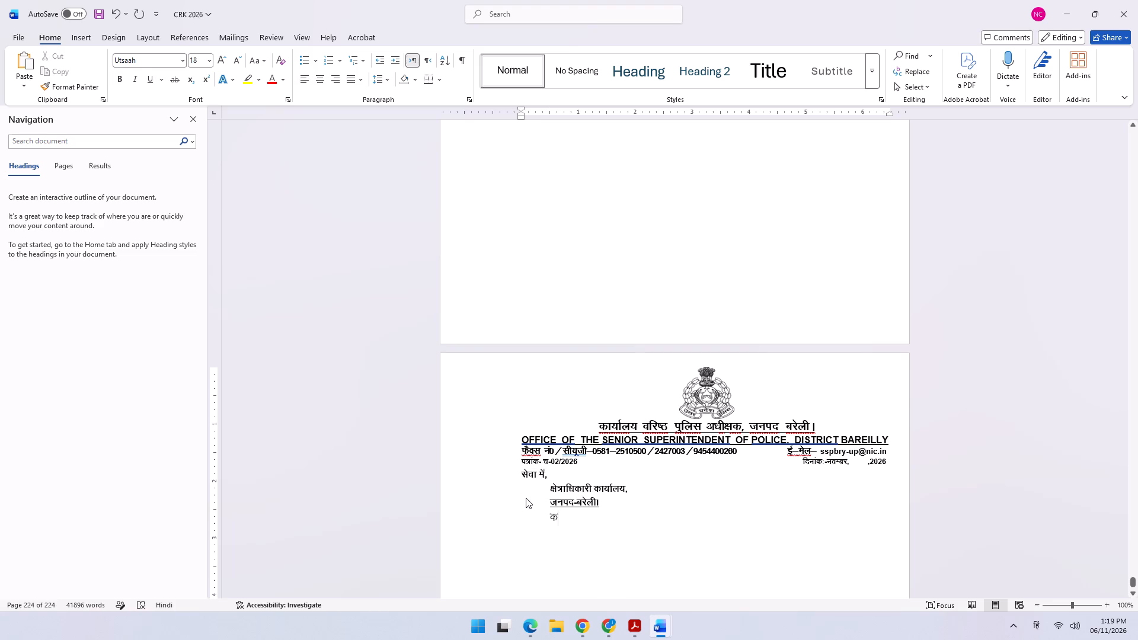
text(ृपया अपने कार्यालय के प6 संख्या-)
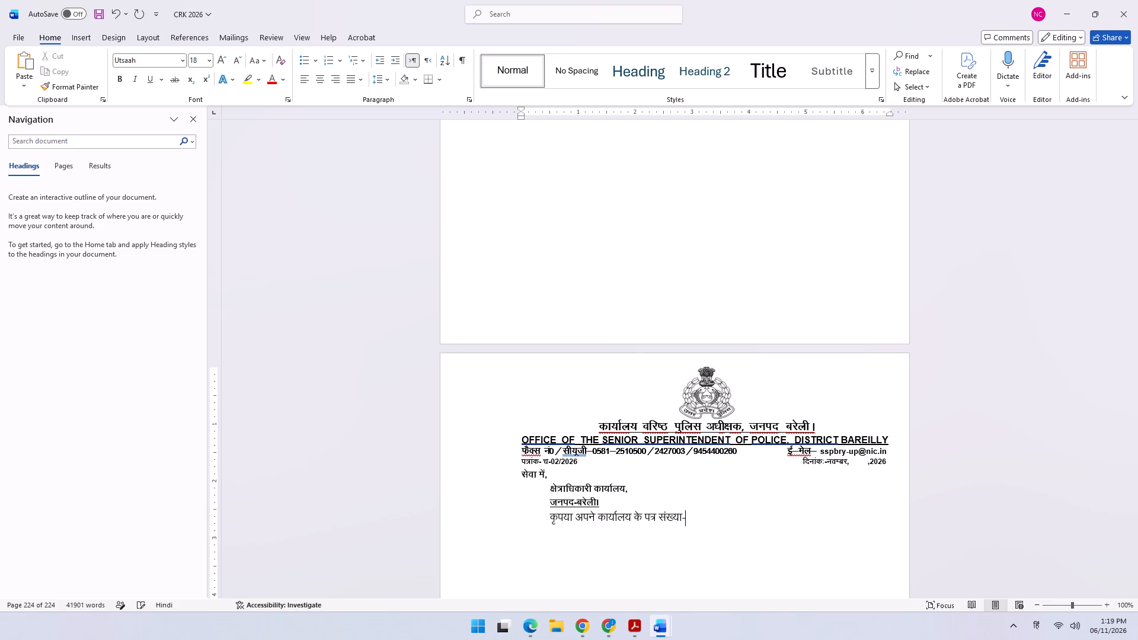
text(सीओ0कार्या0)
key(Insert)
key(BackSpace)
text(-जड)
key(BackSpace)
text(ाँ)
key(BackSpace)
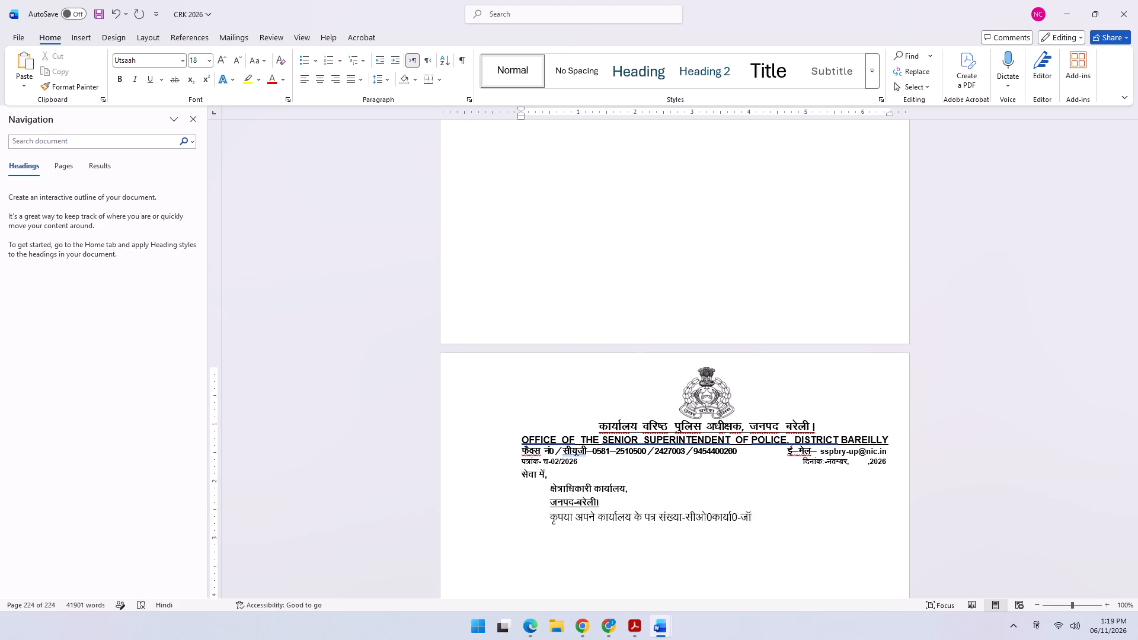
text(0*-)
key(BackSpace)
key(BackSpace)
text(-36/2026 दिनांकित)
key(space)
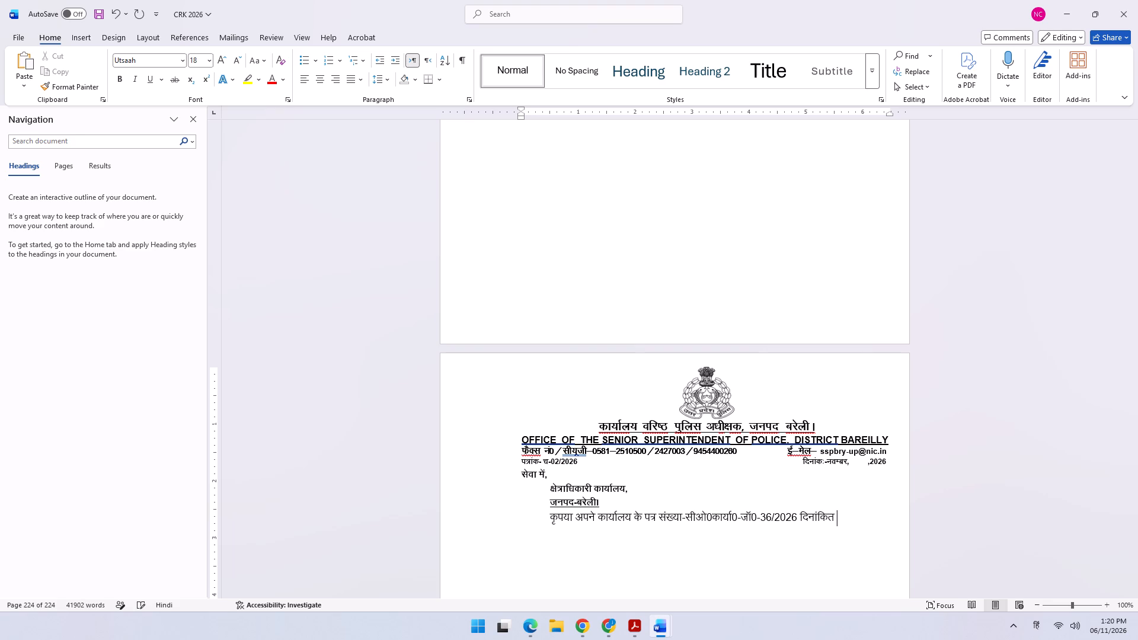
Enter the referenced letter's date, 21.10.2026, after "दिनांकित".
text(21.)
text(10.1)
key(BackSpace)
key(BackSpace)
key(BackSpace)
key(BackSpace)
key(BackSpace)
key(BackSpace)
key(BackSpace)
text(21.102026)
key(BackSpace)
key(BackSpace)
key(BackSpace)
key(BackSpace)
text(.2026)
Continue the sentence after the date with "का सन्दर्भ ग्रहण करने की कृपा करें, जिसके द्वारा".
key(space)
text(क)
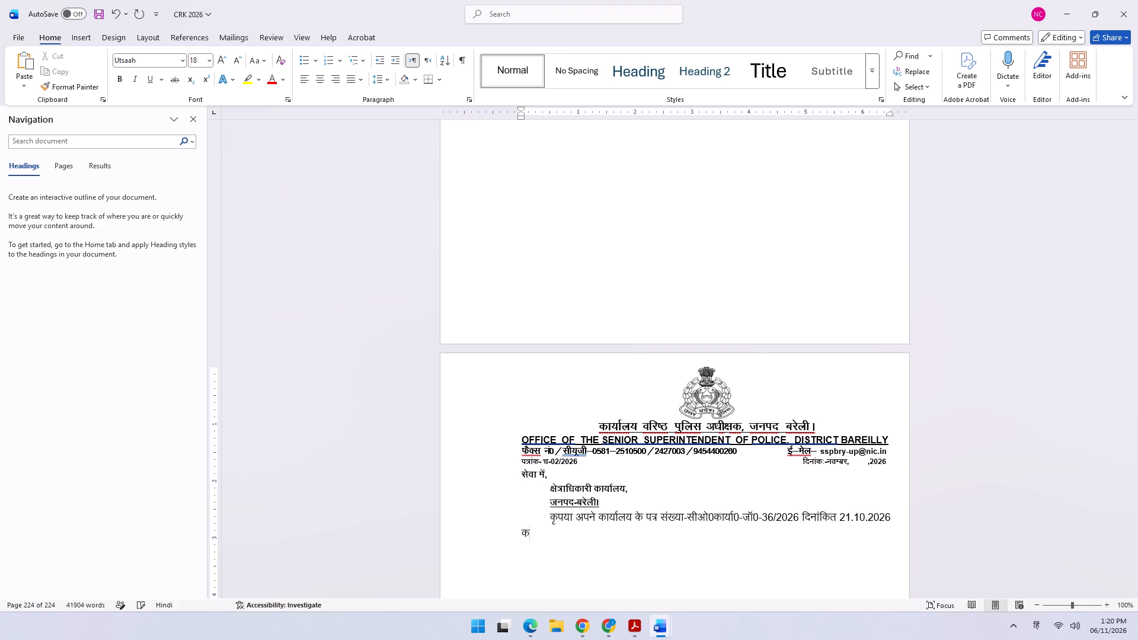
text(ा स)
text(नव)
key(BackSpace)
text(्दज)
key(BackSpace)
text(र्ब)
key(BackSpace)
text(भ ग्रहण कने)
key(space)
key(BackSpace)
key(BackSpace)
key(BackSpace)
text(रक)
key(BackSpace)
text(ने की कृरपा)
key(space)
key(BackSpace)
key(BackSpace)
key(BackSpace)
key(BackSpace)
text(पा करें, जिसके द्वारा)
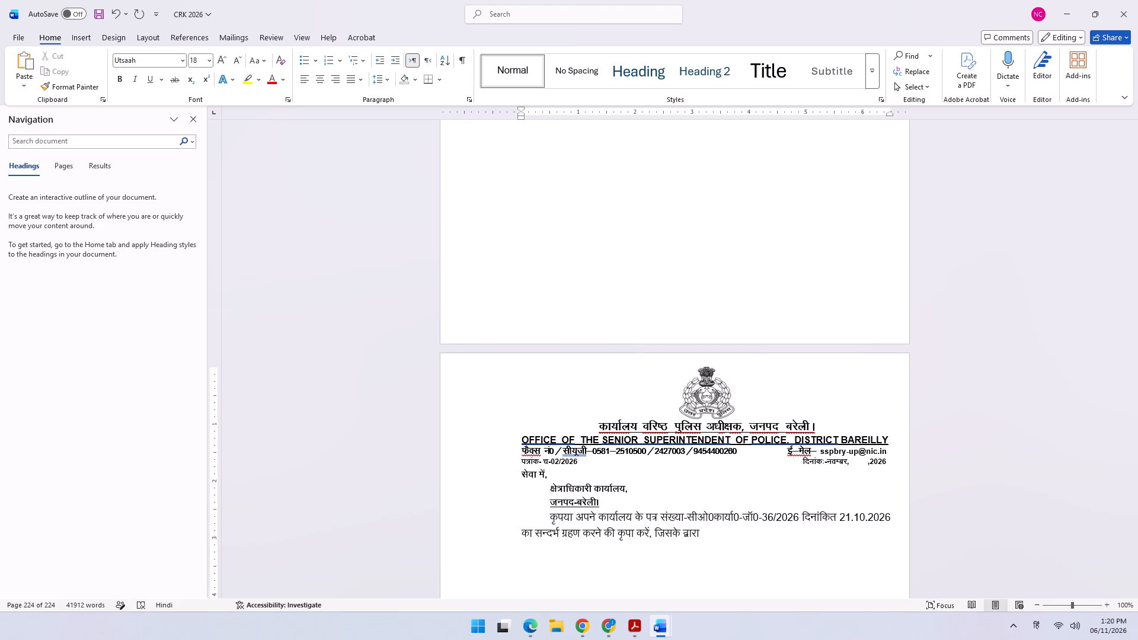
Add the officer's abbreviated rank "से0नि0 उ0नि0 ना0 पु0" after "जिसके द्वारा".
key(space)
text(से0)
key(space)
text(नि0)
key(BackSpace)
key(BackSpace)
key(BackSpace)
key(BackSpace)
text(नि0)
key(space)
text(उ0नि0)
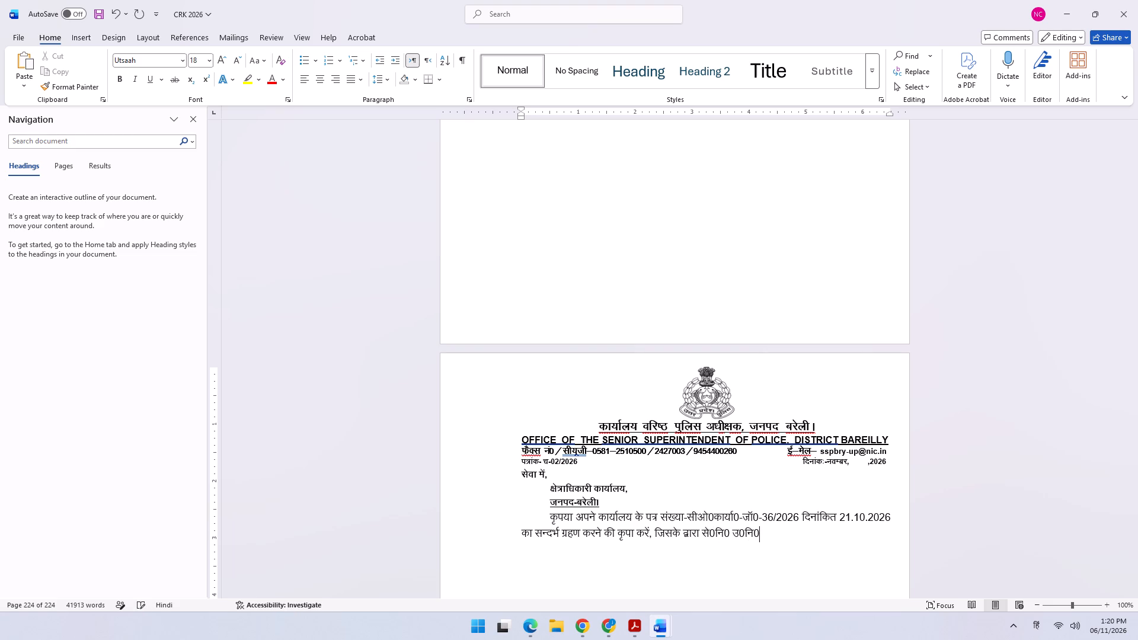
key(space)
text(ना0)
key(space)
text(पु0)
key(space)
Enter the officer's full name after the rank, followed by the officer's PNO in parentheses labelled "पीएनओ-".
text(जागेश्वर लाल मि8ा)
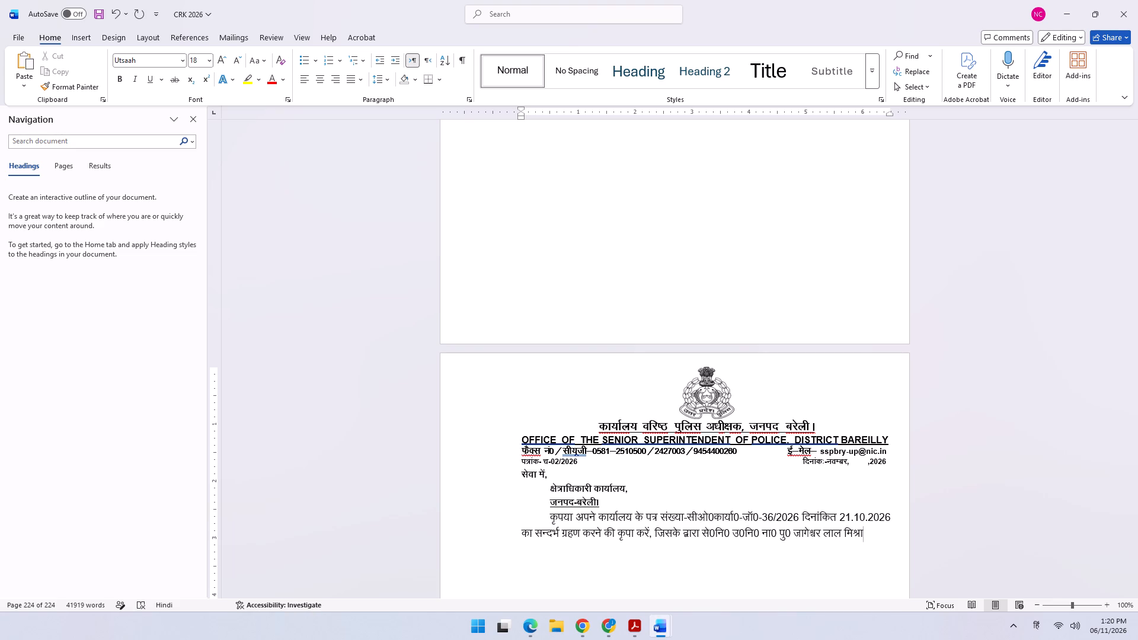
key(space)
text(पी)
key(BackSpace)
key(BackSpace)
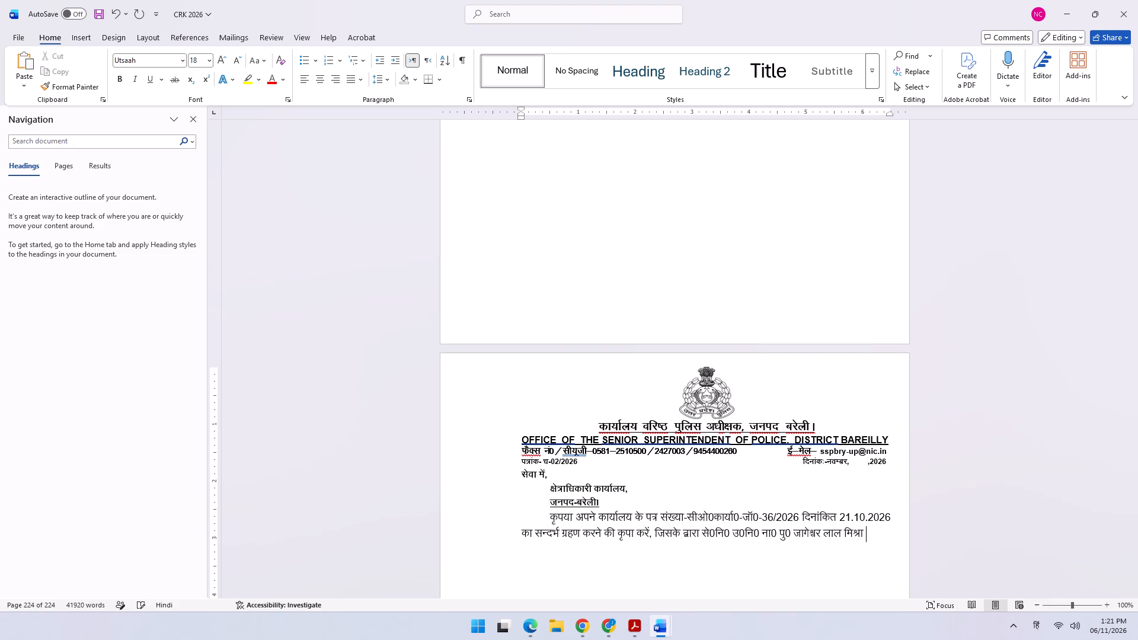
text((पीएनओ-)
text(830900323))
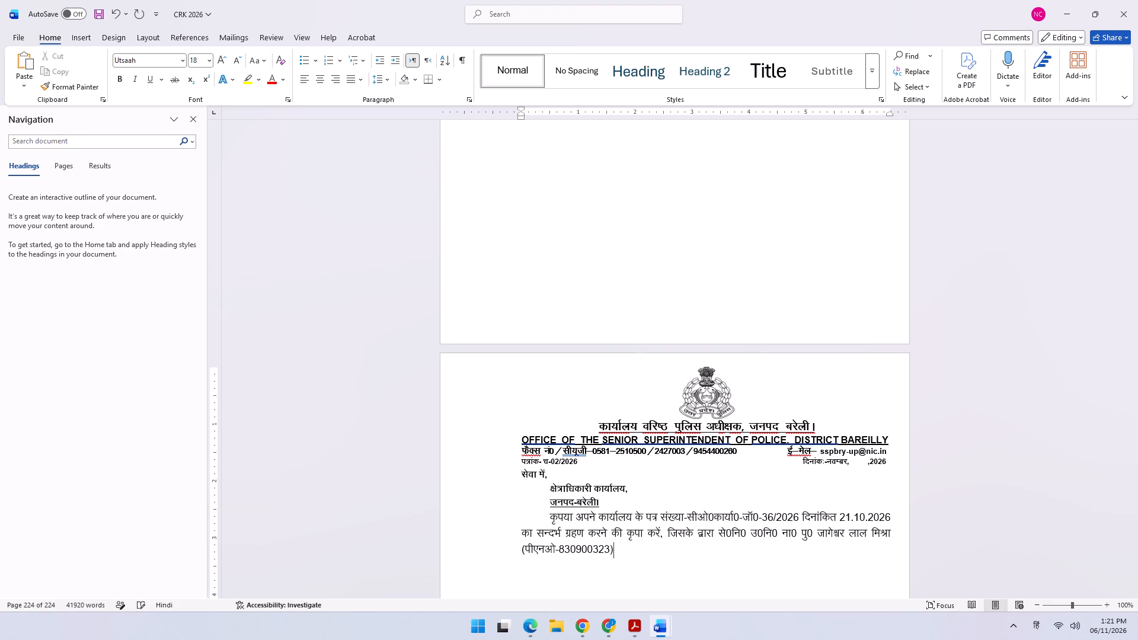
Add the officer's rank at that time, "तत्समय मुख्य आरक्षी नागरिक पुलिस", after the bracketed PNO.
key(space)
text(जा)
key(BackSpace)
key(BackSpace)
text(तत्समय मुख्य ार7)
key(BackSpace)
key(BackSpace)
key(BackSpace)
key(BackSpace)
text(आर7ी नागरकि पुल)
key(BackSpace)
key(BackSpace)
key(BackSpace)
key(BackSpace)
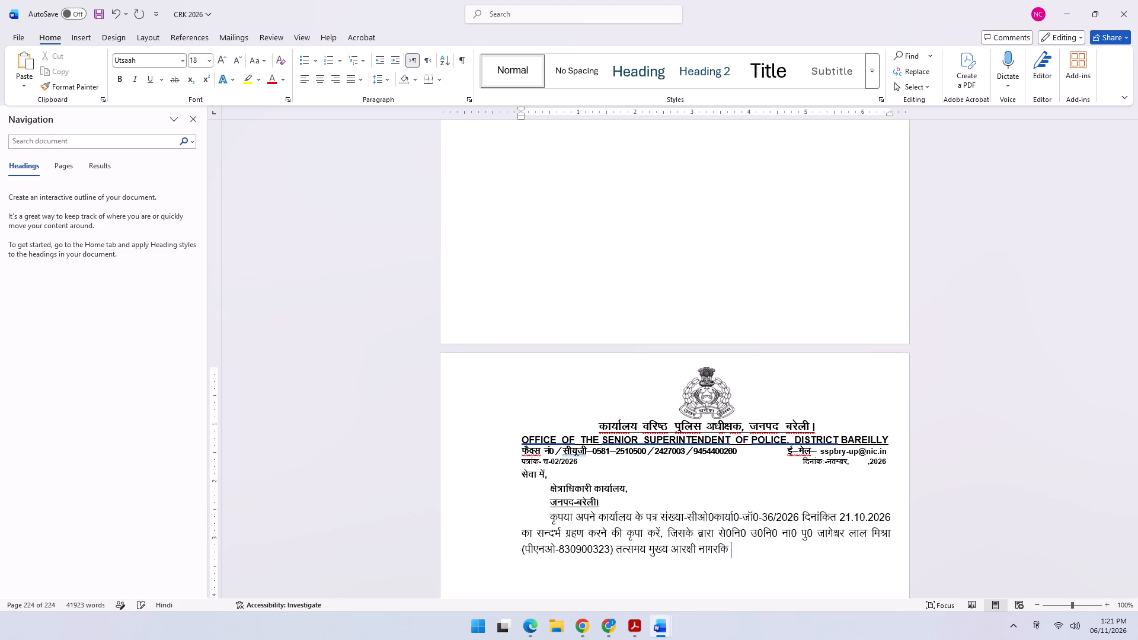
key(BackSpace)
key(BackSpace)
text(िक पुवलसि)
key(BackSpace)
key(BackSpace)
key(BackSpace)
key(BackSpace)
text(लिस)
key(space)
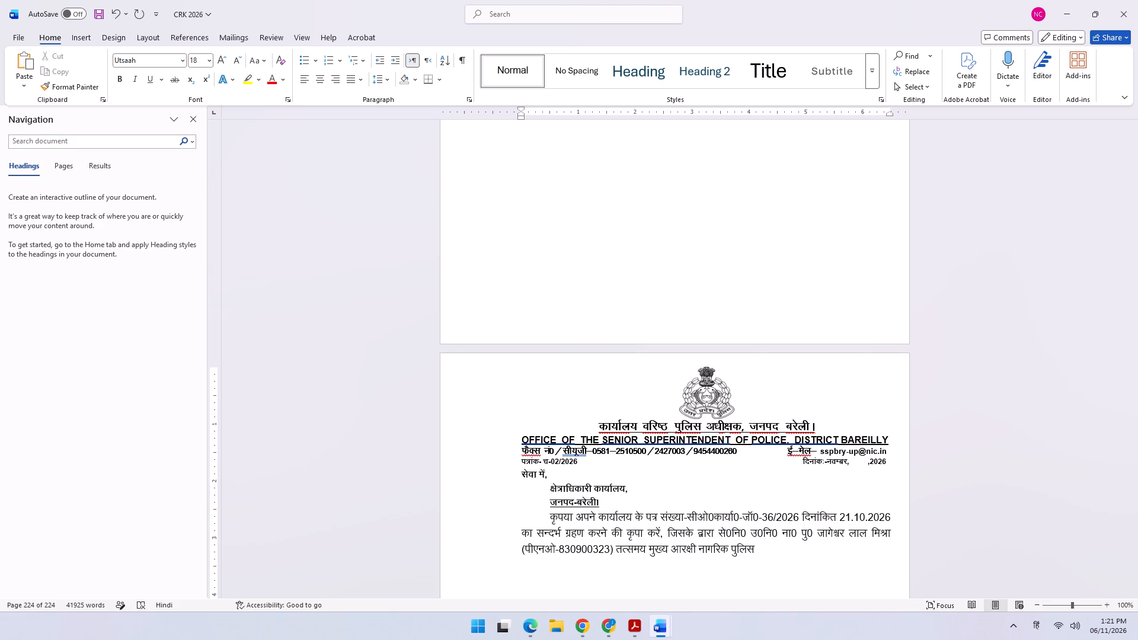
Add the officer's given names without the surname after "नागरिक पुलिस", followed by "के वेतन संशोधन के सम्बन्ध में".
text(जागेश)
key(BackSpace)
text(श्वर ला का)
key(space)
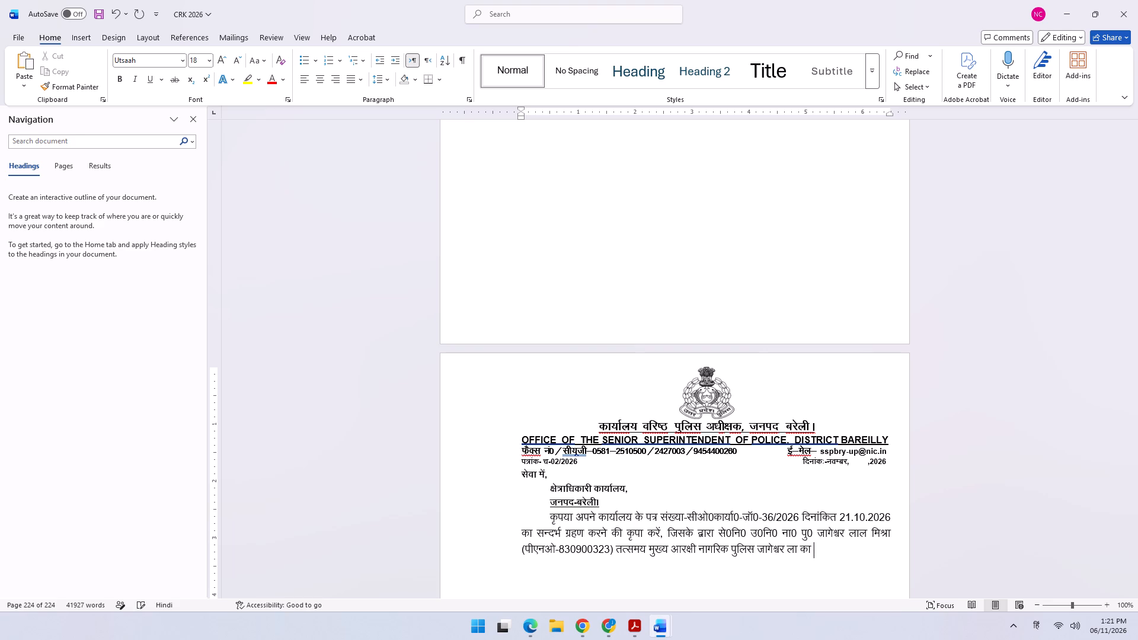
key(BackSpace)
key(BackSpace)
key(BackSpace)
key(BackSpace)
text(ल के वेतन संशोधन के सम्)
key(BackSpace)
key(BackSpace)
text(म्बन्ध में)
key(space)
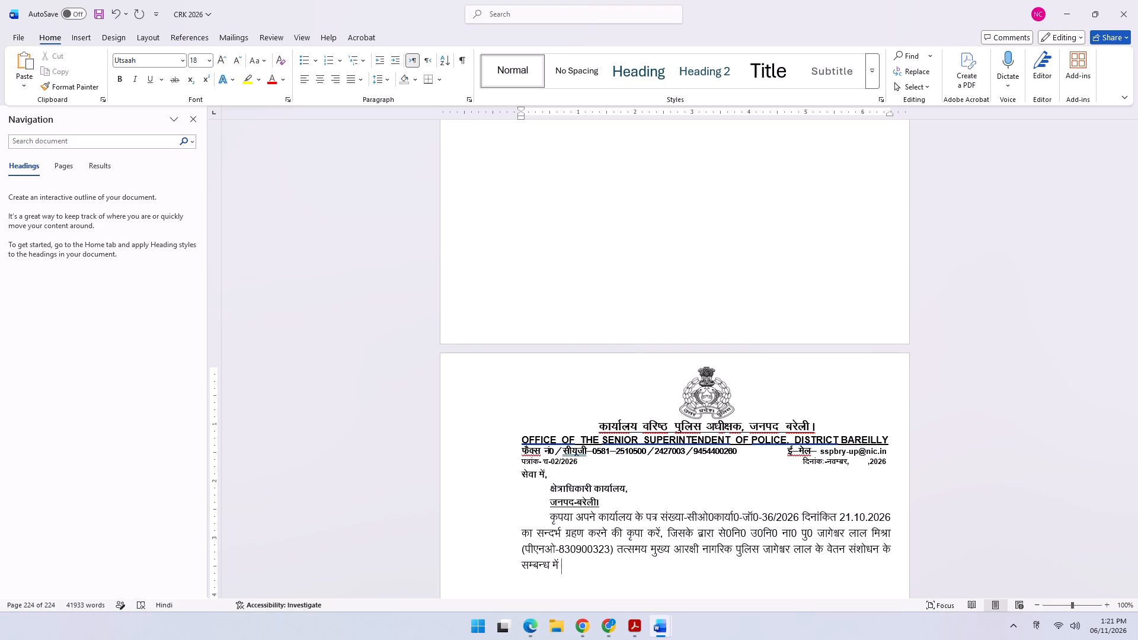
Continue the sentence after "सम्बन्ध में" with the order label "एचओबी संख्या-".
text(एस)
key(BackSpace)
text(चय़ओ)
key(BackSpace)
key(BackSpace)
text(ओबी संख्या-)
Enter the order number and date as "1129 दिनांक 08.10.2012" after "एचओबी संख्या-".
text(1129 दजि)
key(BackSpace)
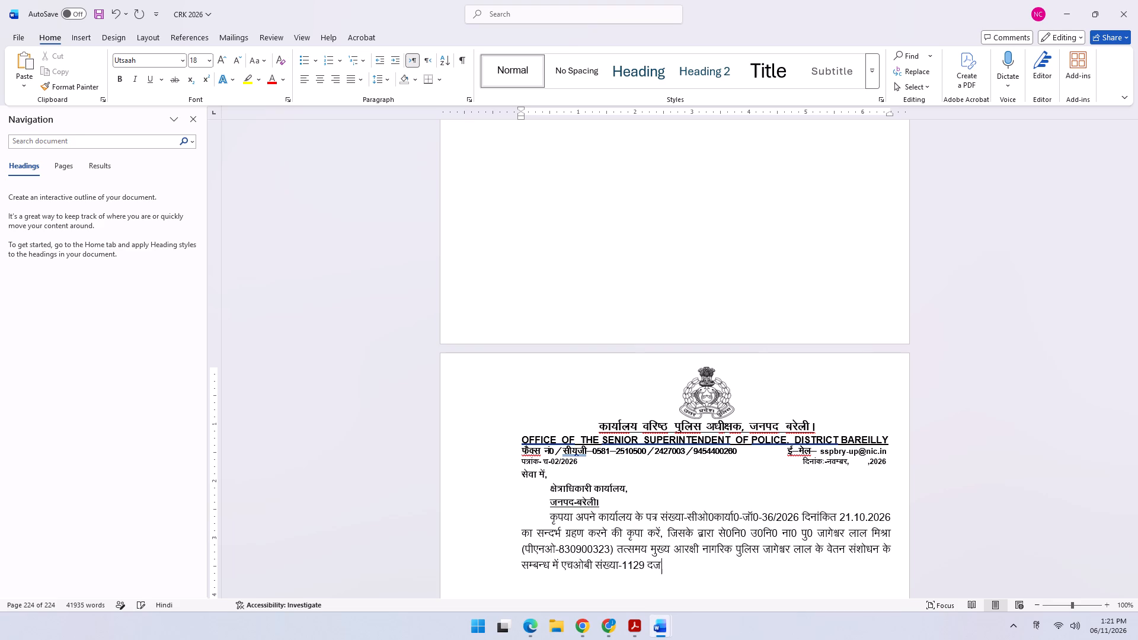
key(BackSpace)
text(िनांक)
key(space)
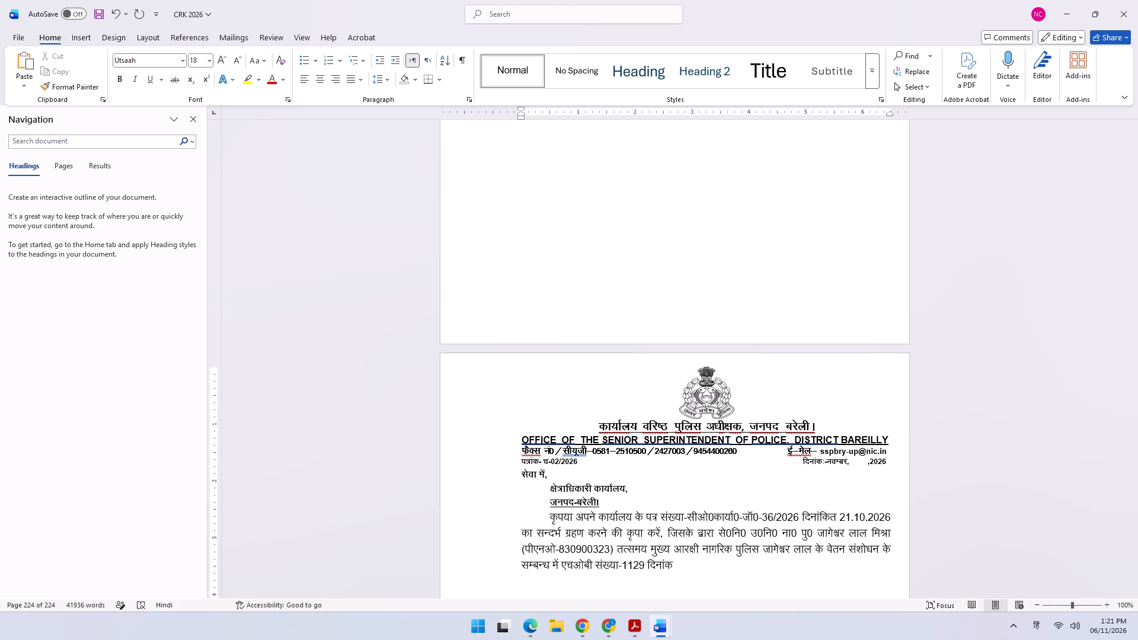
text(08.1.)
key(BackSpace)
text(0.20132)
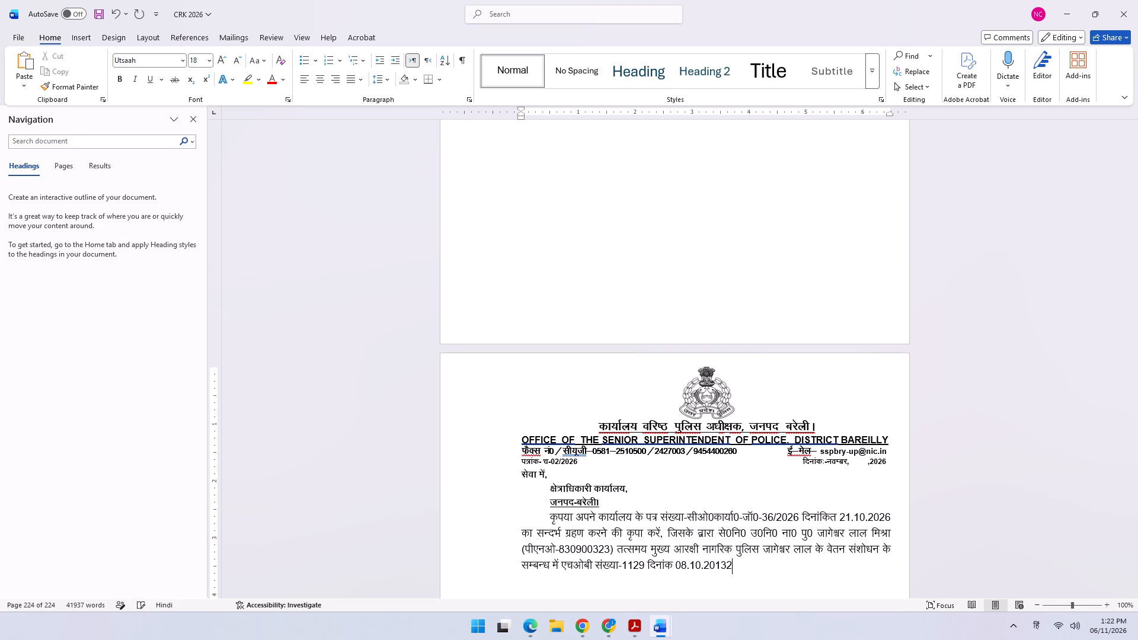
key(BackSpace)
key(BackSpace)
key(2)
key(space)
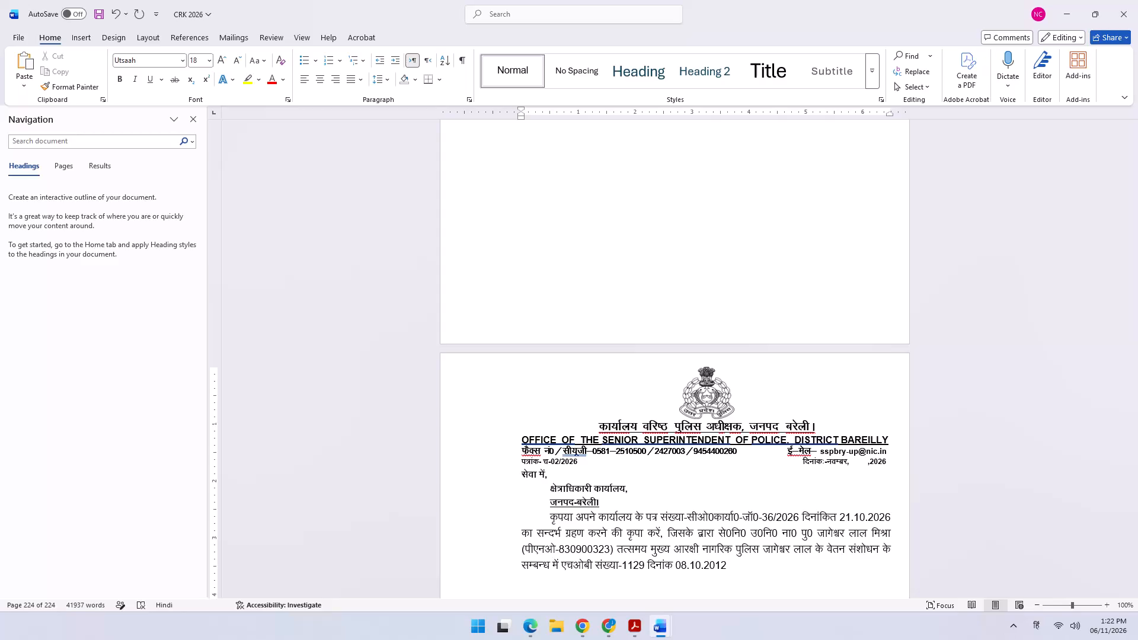
Reword "वेतन संशोधन के" before "सम्बन्ध में" as "वेतन संशोधन आदेश से".
click(552, 564)
click(887, 545)
key(BackSpace)
key(BackSpace)
key(Down)
key(Left)
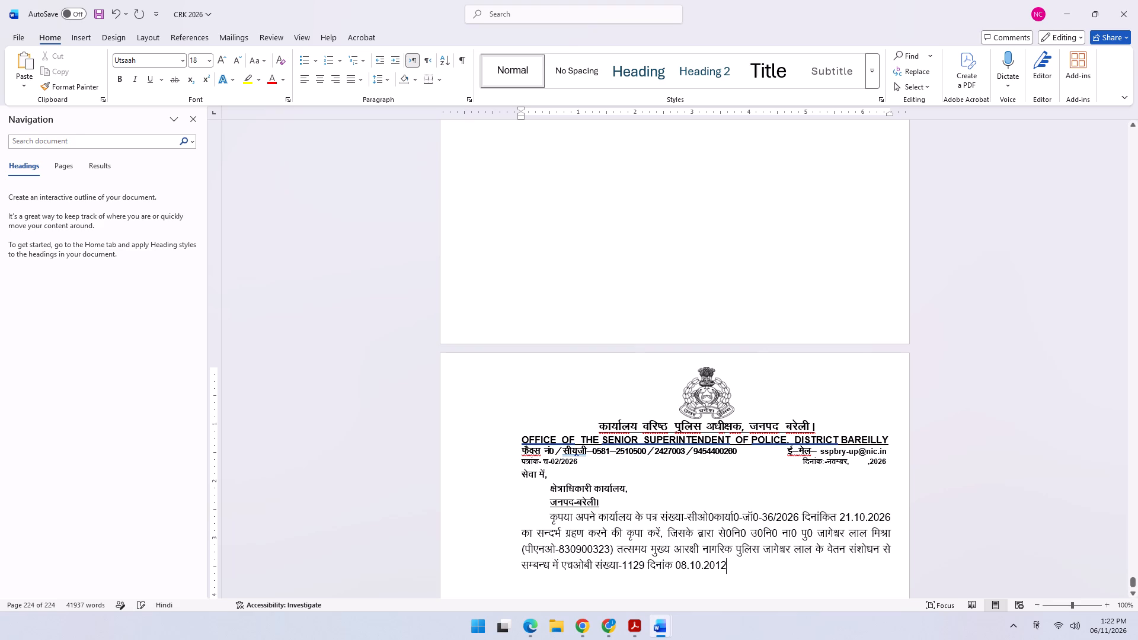
key(Up)
click(881, 548)
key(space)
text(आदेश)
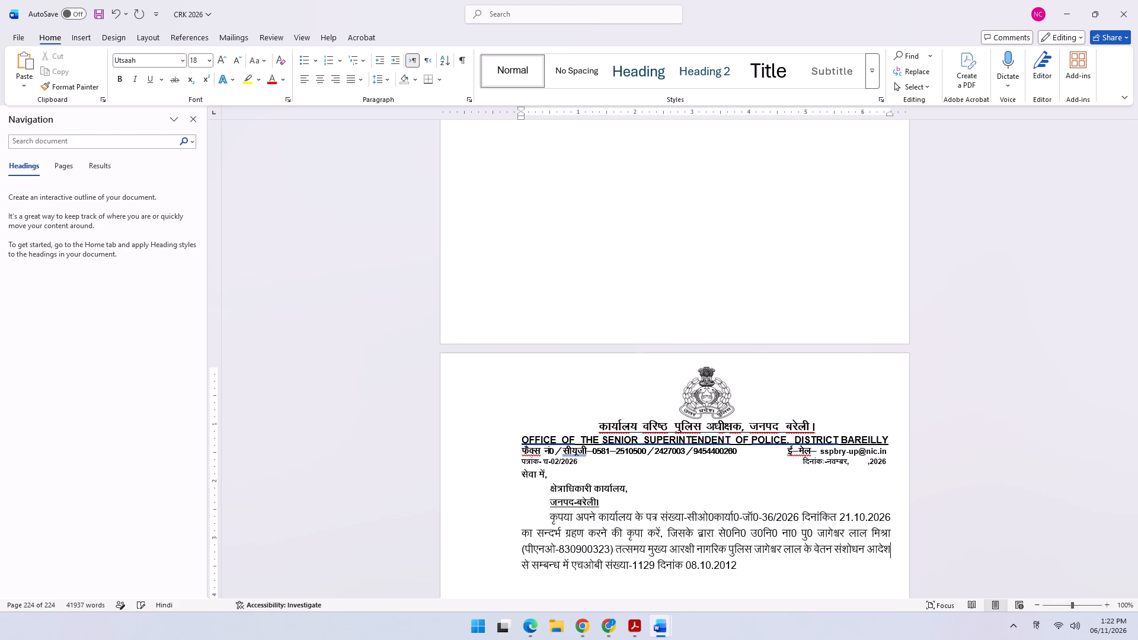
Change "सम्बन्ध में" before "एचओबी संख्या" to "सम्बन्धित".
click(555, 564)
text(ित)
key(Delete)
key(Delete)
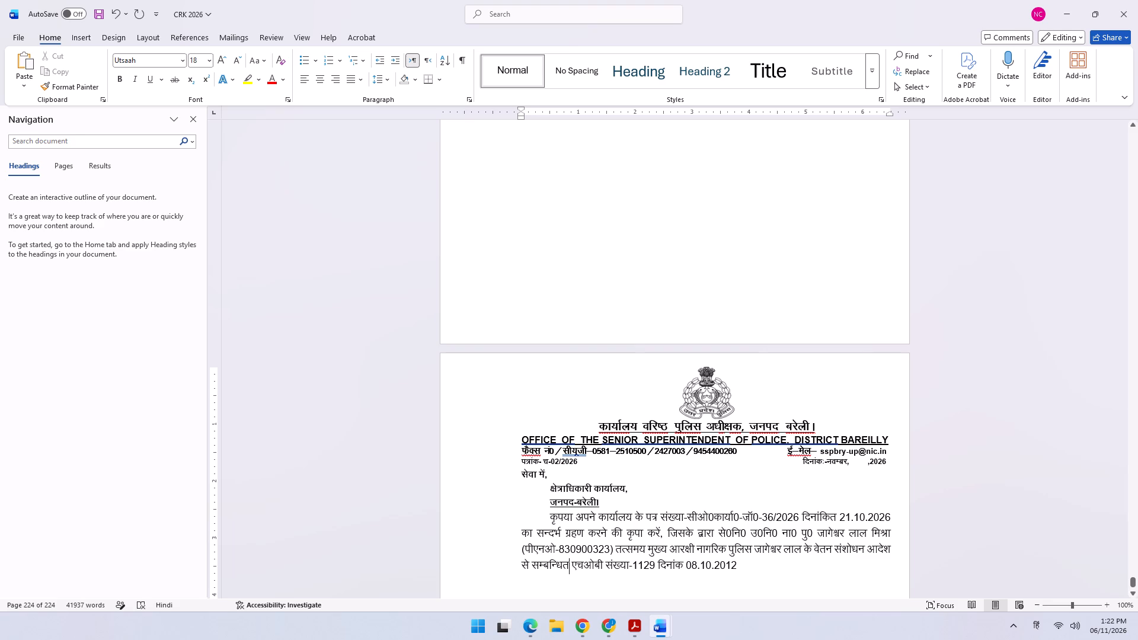
Delete the paragraph's last line, "से सम्बन्धित एचओबी संख्या-1129 दिनांक 08.10.2012".
click(750, 565)
drag(519, 567, 746, 567)
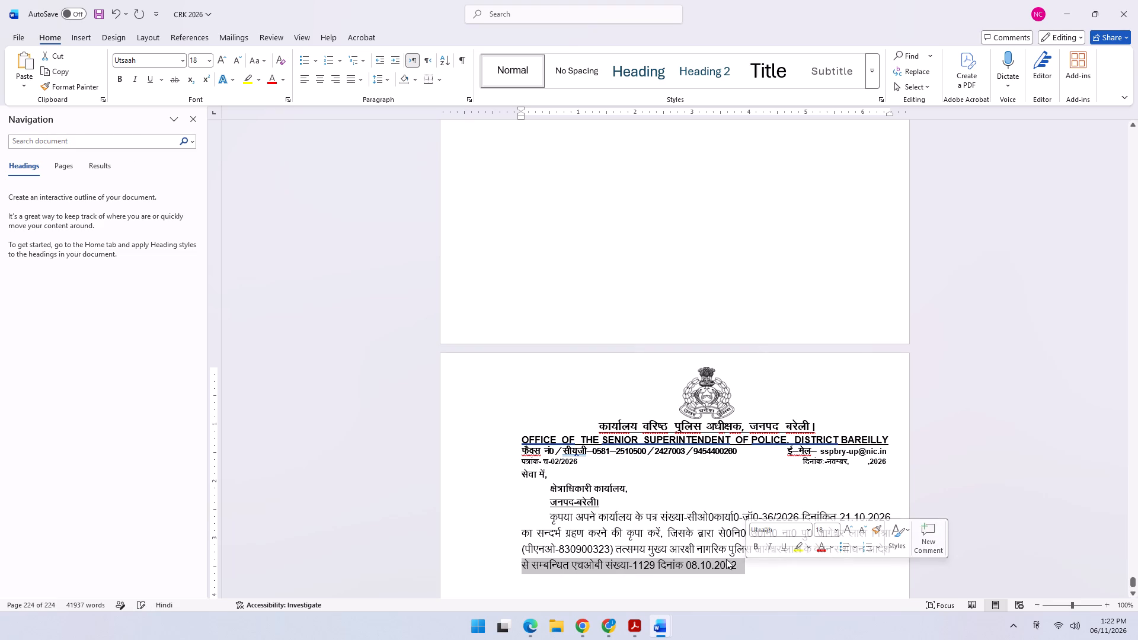
key(BackSpace)
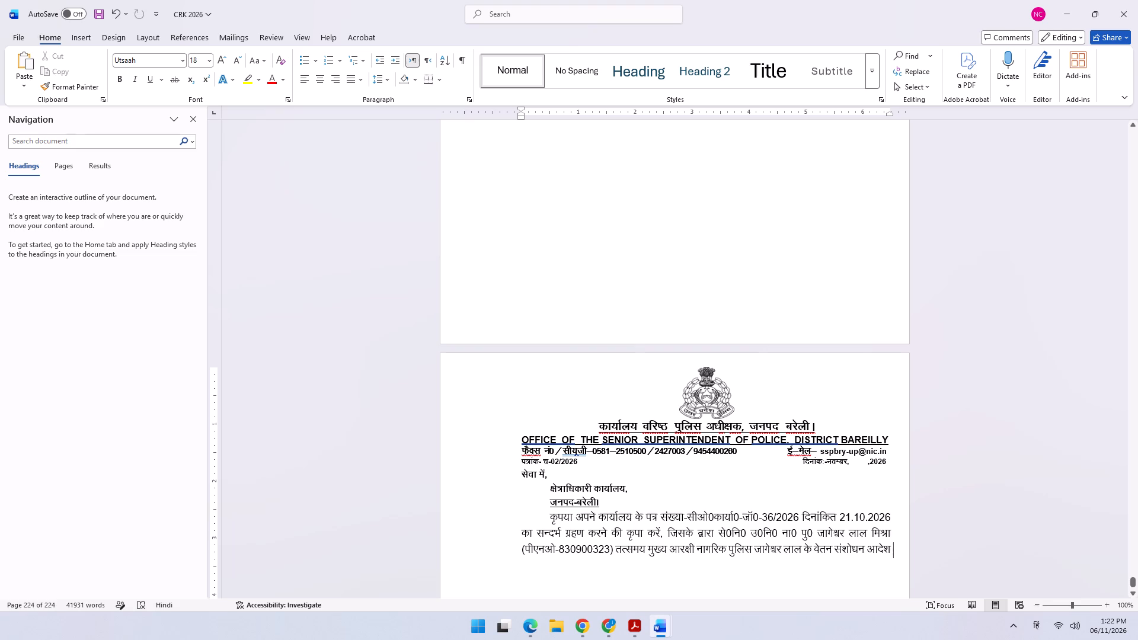
Select the word "आदेश" after "वेतन संशोधन" at the end of the paragraph.
click(868, 550)
drag(867, 549, 895, 548)
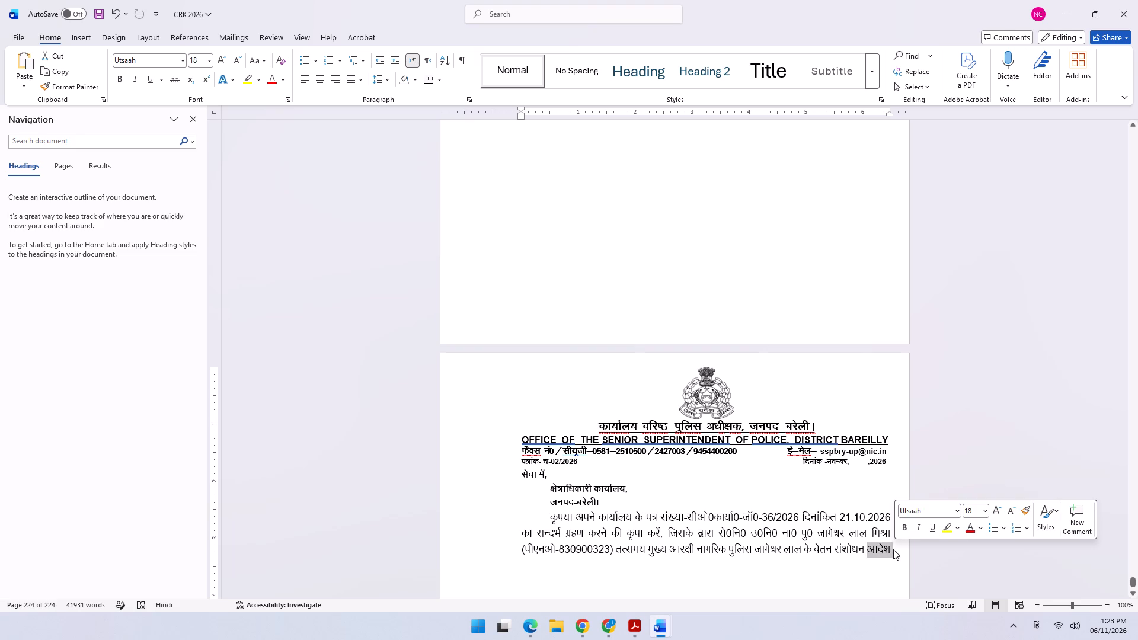
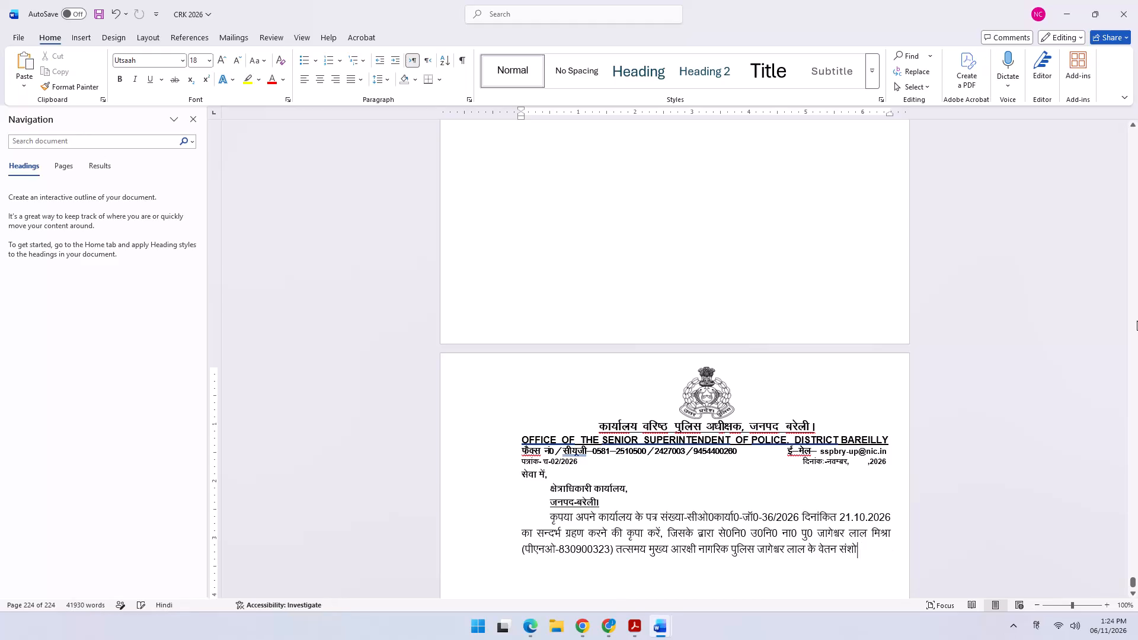
Replace the unfinished word after "वेतन" at the paragraph's end with "निर्धारित करने वाले लिपिक का नाम/पीएनओ".
key(BackSpace)
key(BackSpace)
key(BackSpace)
key(BackSpace)
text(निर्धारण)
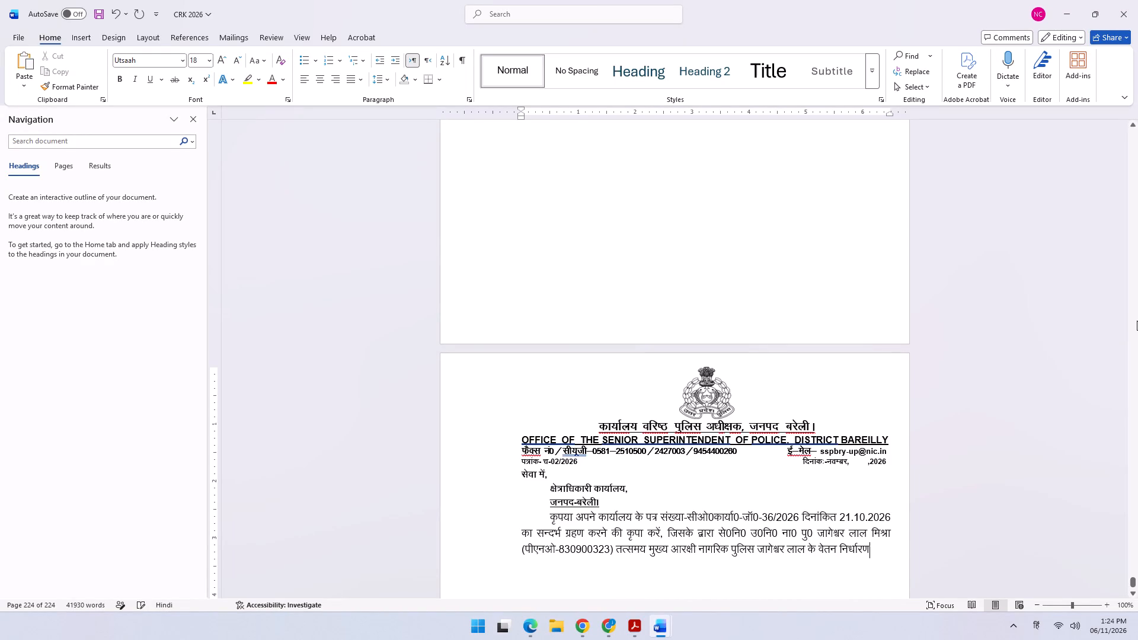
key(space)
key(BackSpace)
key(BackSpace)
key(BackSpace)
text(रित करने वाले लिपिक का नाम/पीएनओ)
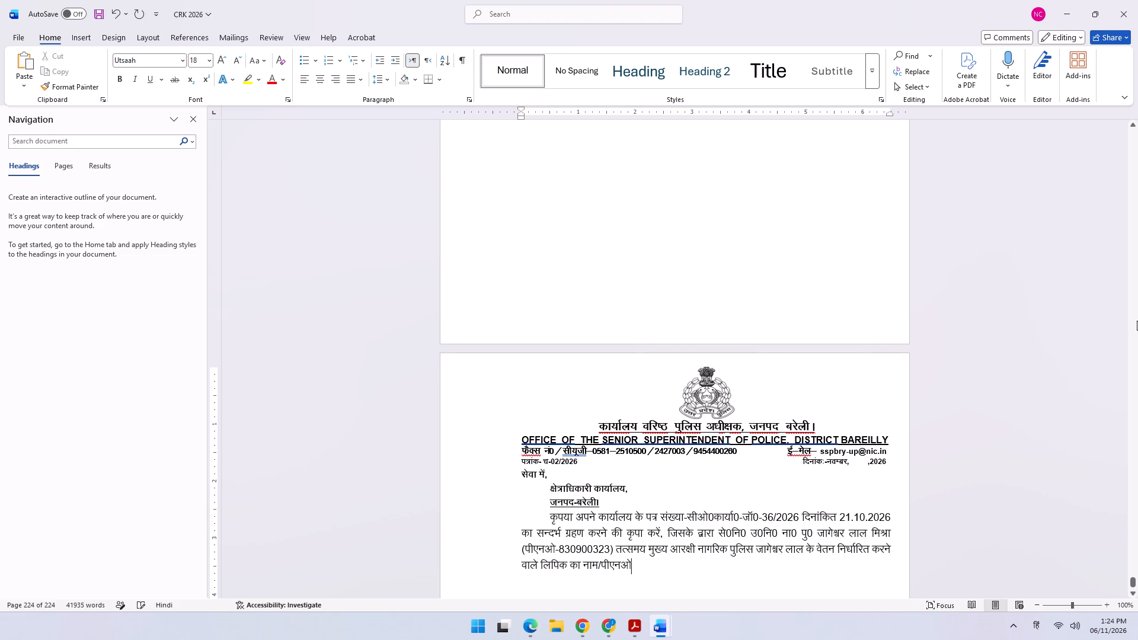
Continue the list of the clerk's details after "पीएनओ" with "/वर्तमान तैनाती/मोबाइल नम्बर".
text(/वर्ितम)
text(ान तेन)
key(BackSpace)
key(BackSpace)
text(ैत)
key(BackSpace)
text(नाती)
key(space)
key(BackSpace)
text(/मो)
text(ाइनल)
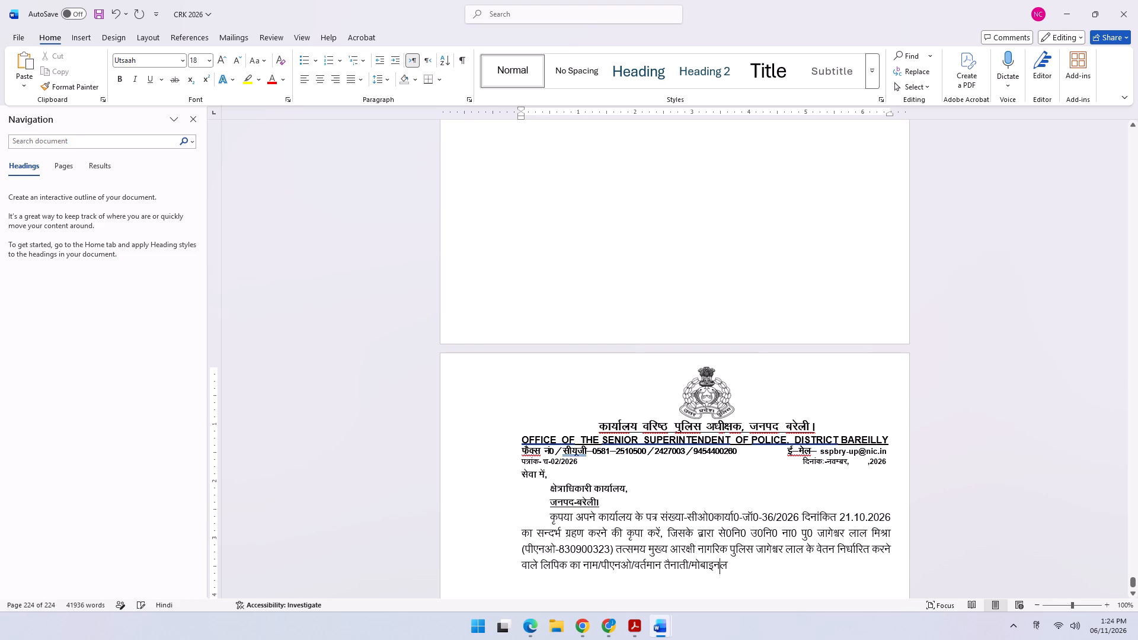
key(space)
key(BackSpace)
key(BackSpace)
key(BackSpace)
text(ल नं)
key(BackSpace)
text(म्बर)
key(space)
Continue the sentence after "मोबाइल नम्बर" with "एवं तत्समय का कार्यवितरण आदेश की छायाप्रति".
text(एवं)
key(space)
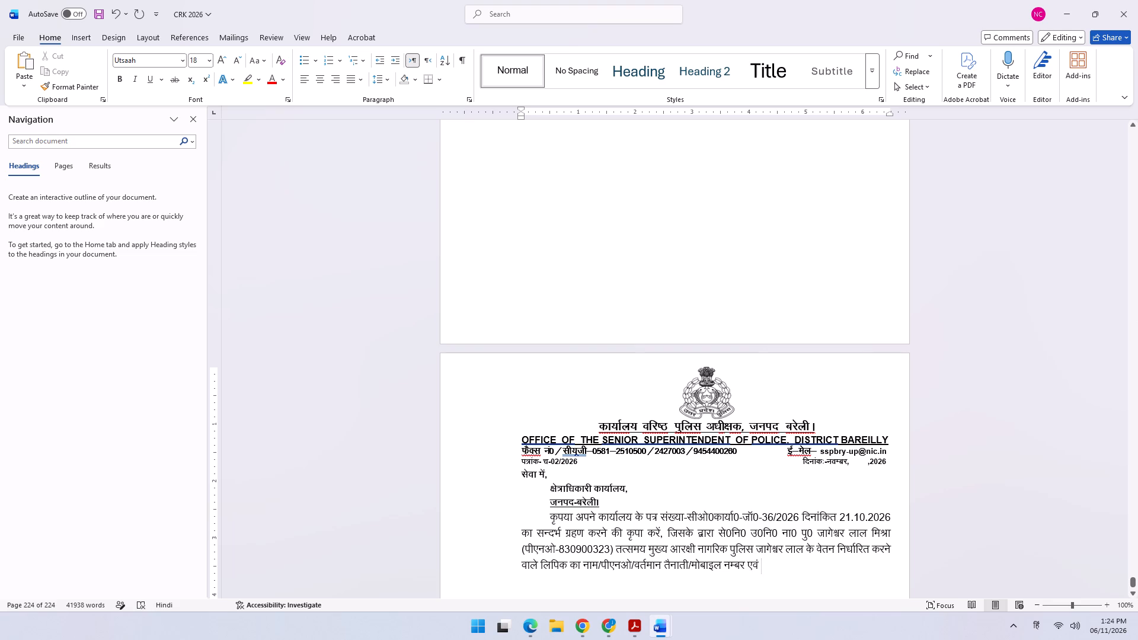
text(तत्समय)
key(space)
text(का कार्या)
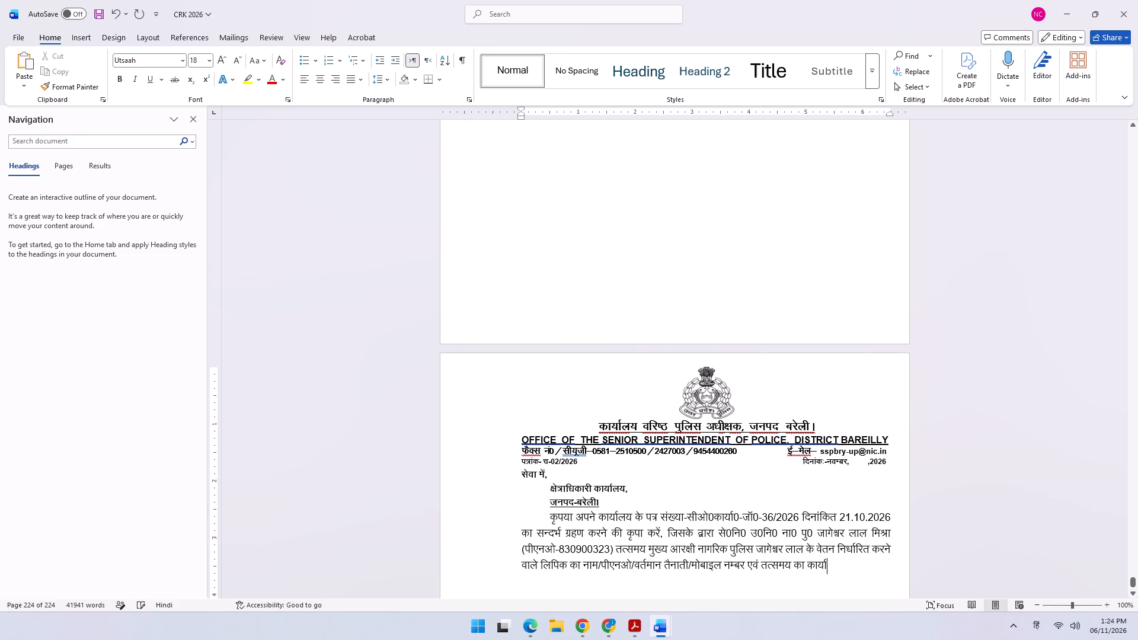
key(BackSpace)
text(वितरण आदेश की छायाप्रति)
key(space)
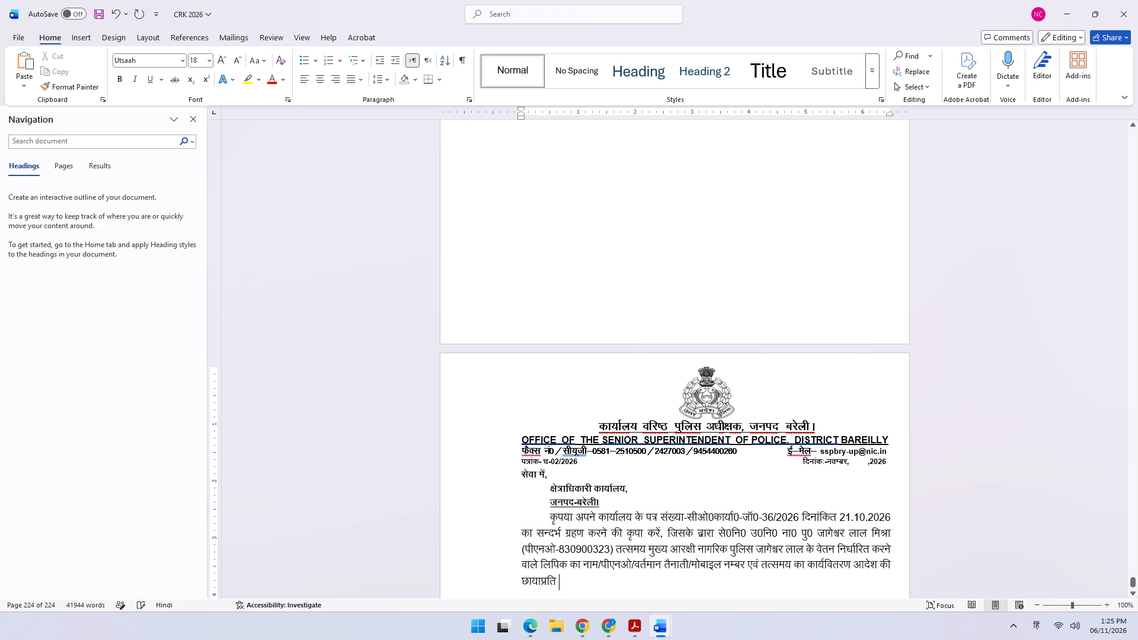
Add "एवं हिन्दी आदेश पुस्तिका संख्या-1129 दिनांक 08.10.2012 की प्रमाणित छाया" after "छायाप्रति".
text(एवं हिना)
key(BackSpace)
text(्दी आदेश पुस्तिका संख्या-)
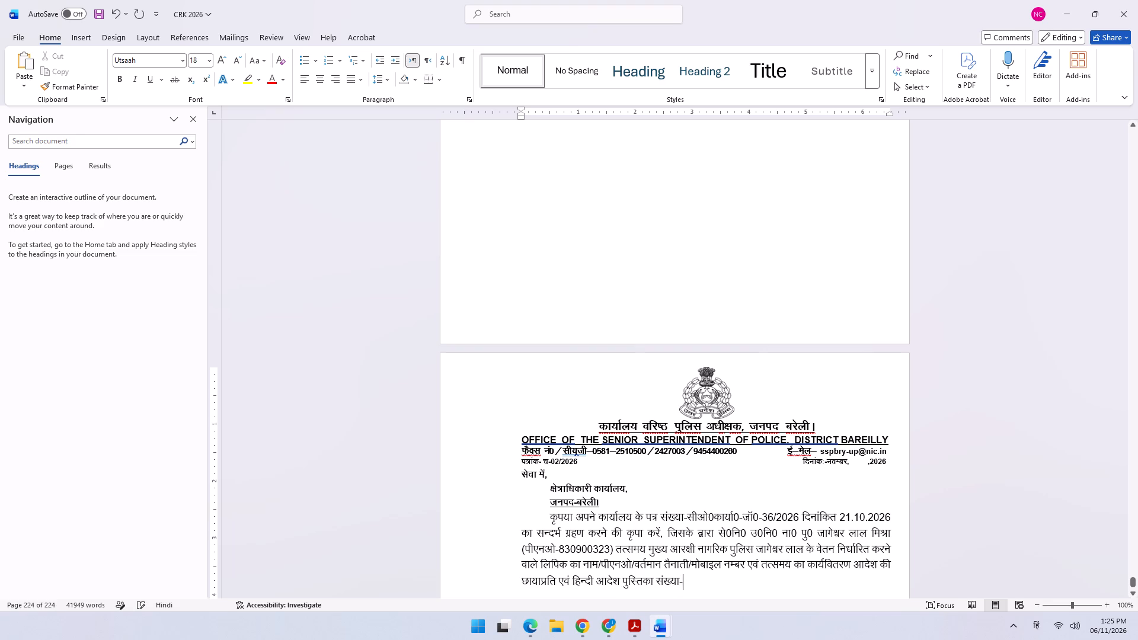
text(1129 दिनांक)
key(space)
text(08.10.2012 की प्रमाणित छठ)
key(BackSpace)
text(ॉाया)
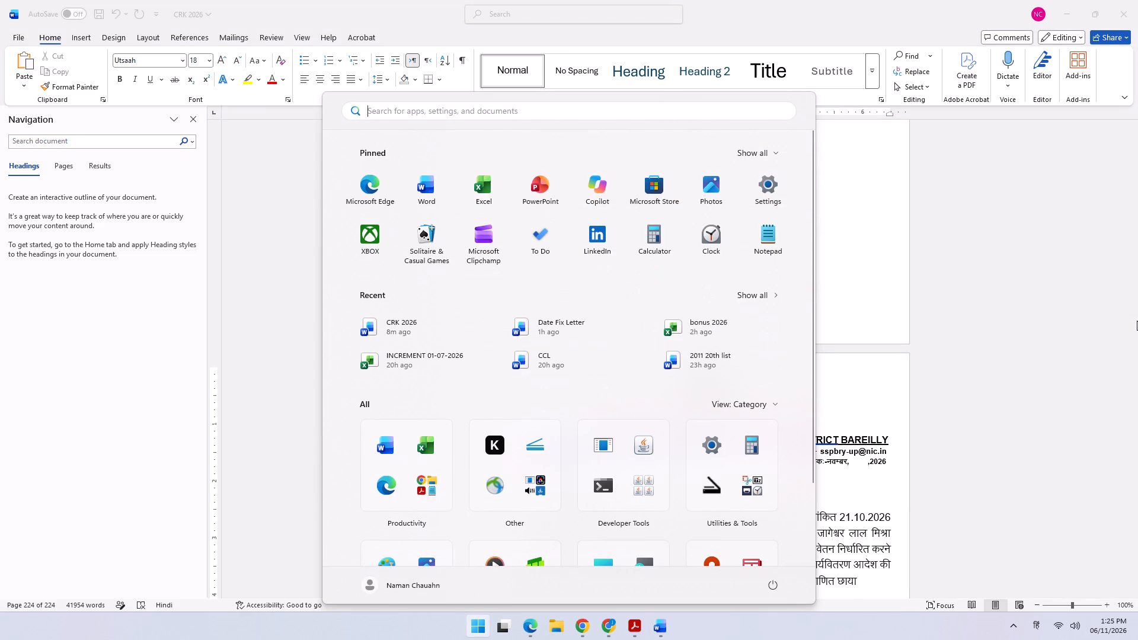
Search the computer for "nomin" and open the Word document NOMINI FORM stored on D:.
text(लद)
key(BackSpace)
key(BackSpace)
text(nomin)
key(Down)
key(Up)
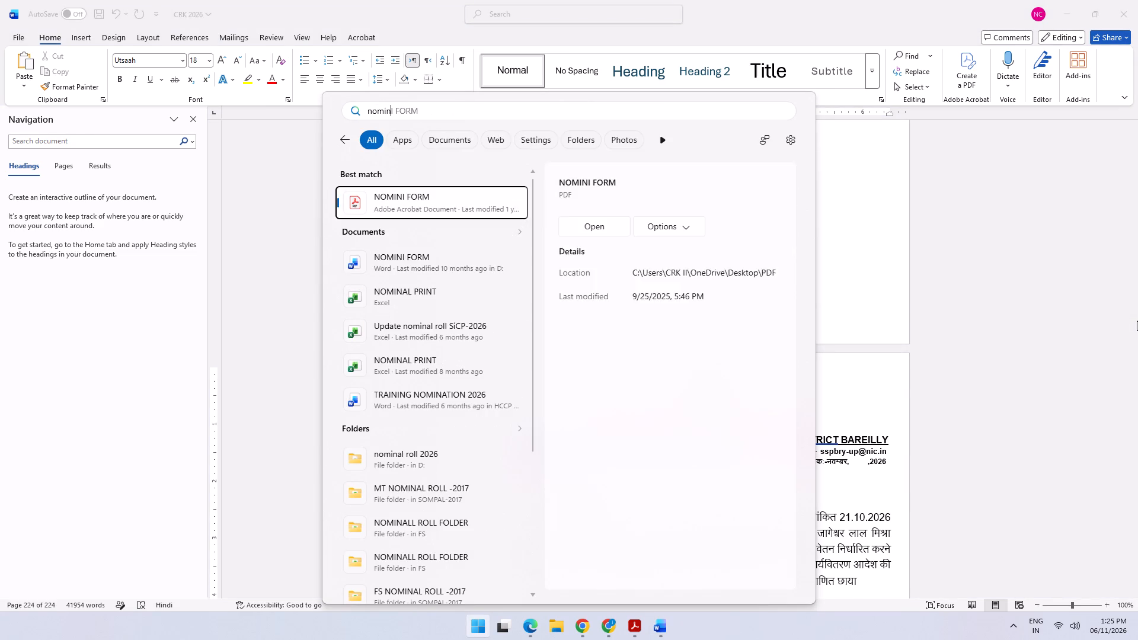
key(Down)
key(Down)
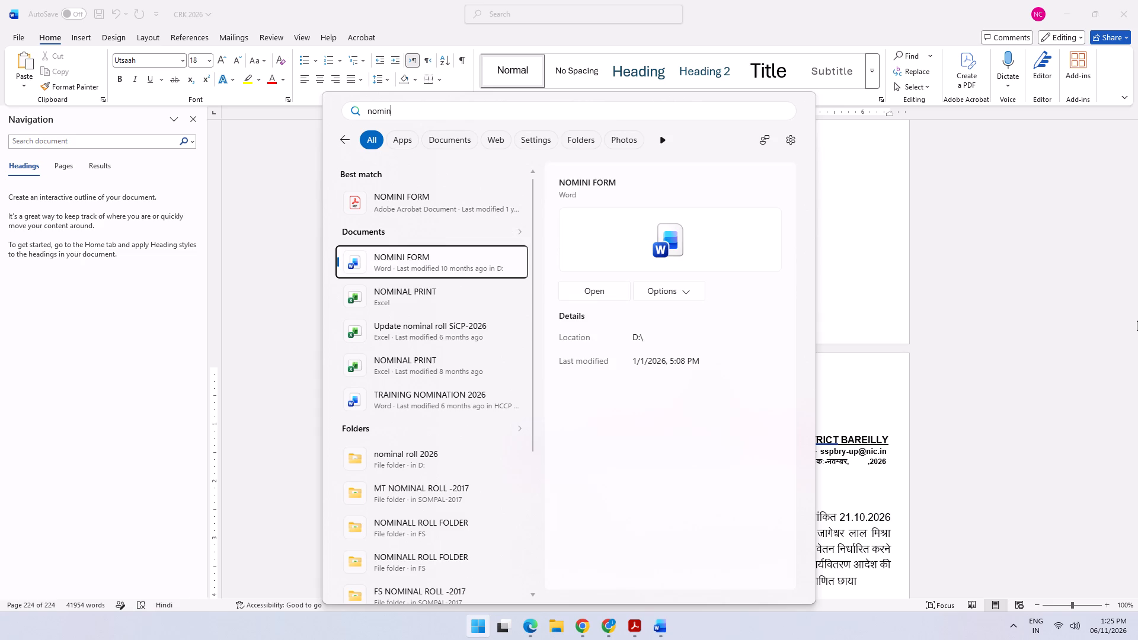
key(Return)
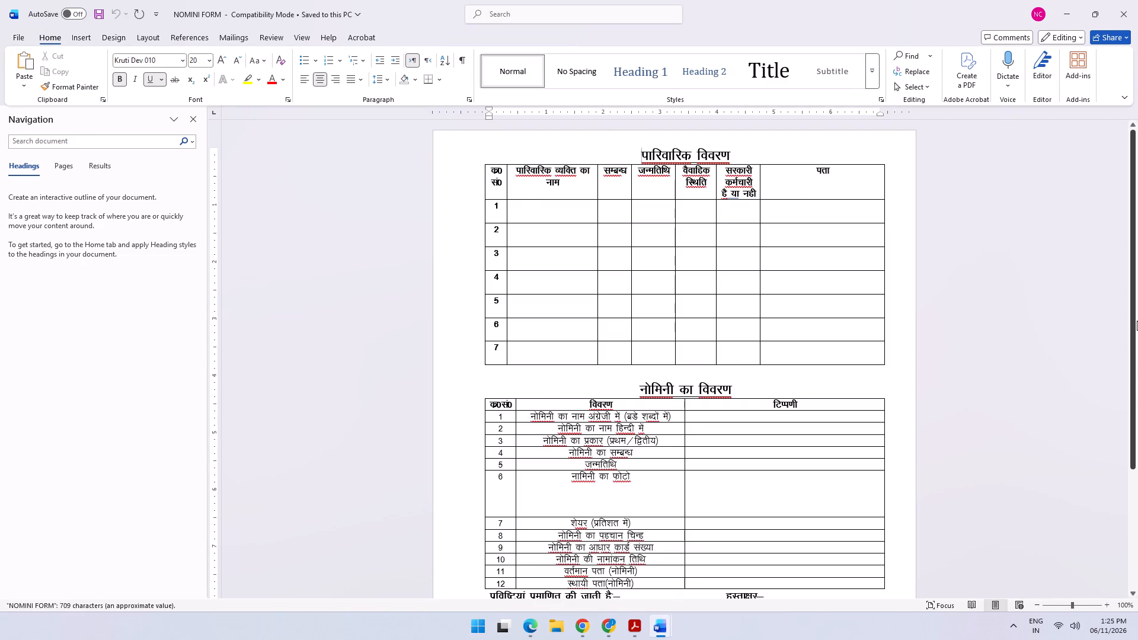
Print only the current page of NOMINI FORM, keeping its existing margins.
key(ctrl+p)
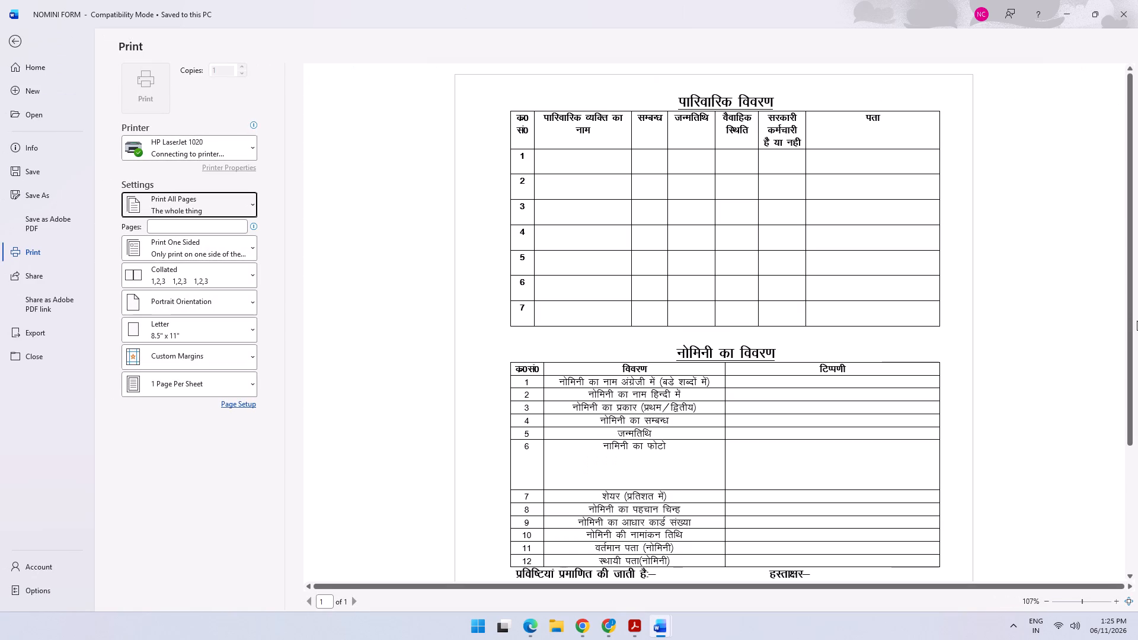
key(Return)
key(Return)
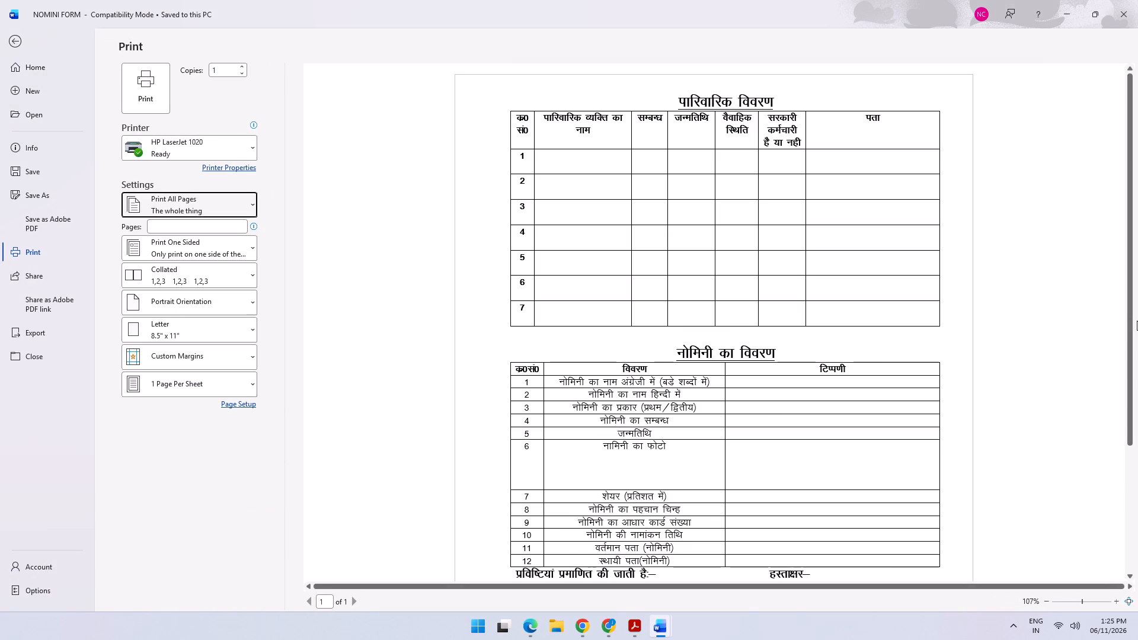
click(215, 211)
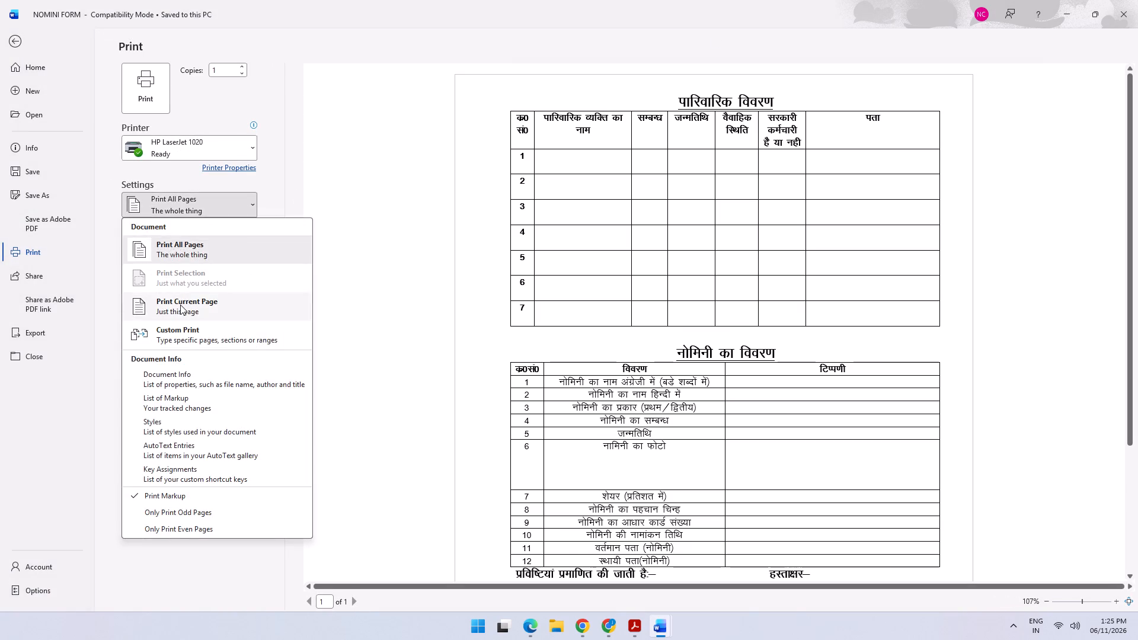
click(180, 305)
click(144, 91)
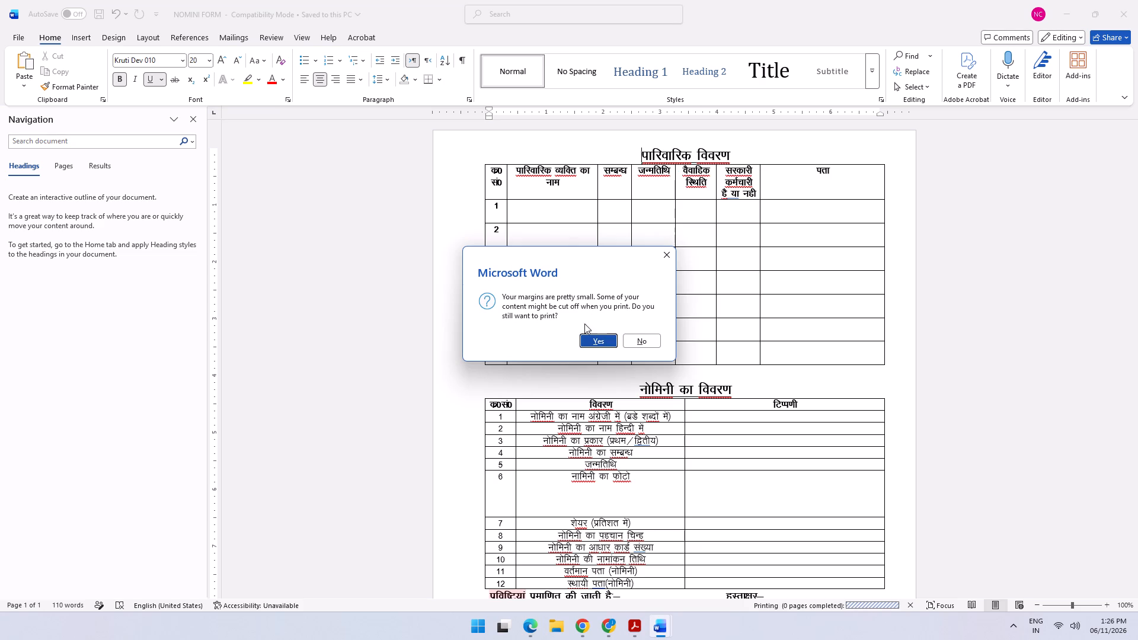
click(590, 341)
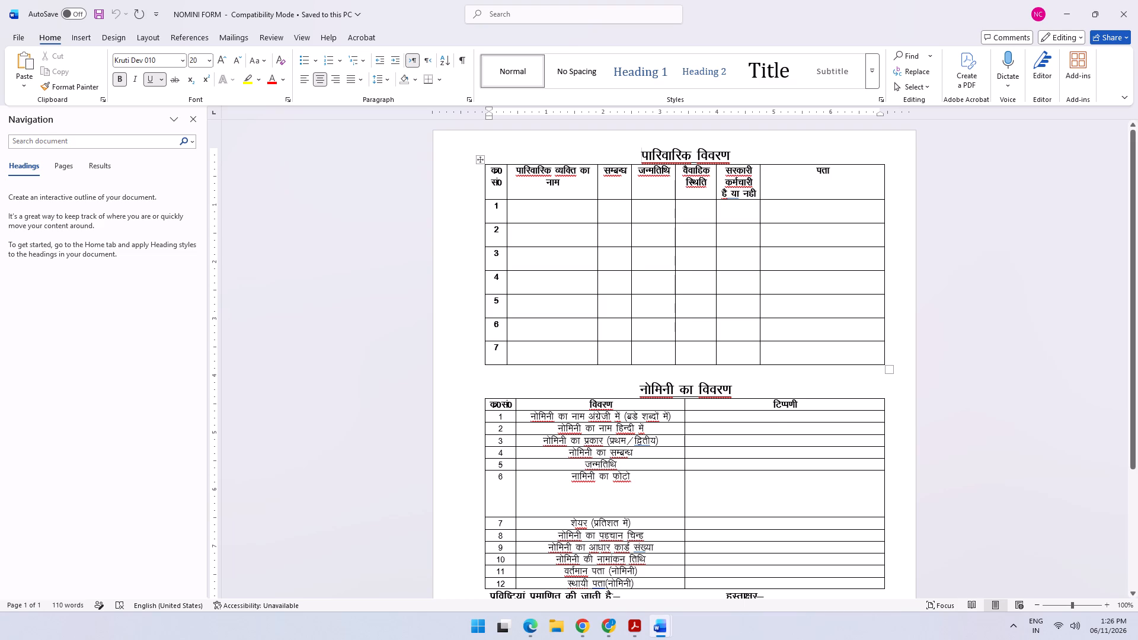
Switch to the NEW NR 2025 spreadsheet in Edge and search the EXTRA and ALL sheets for the employee's PNO.
key(alt+Tab)
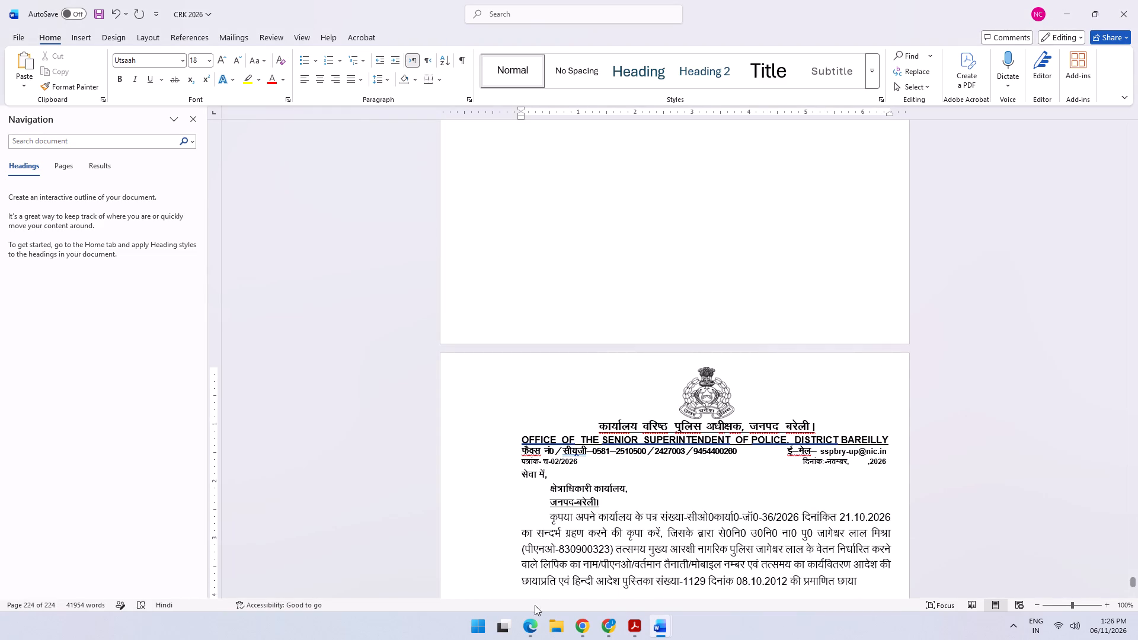
click(513, 629)
click(528, 628)
click(462, 583)
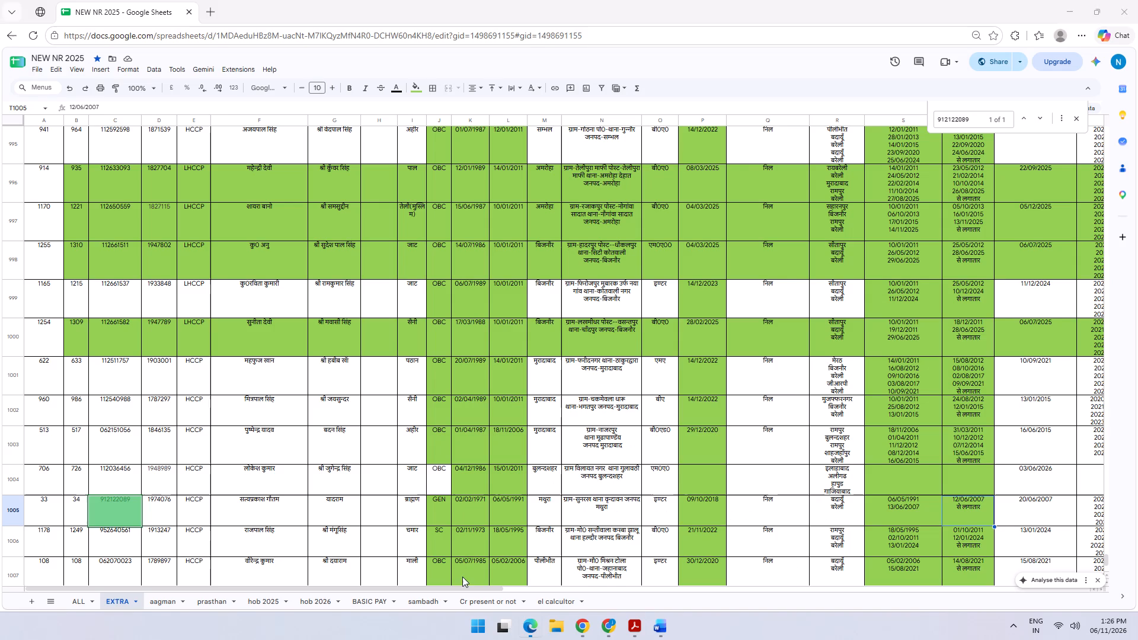
click(436, 500)
key(ctrl+f)
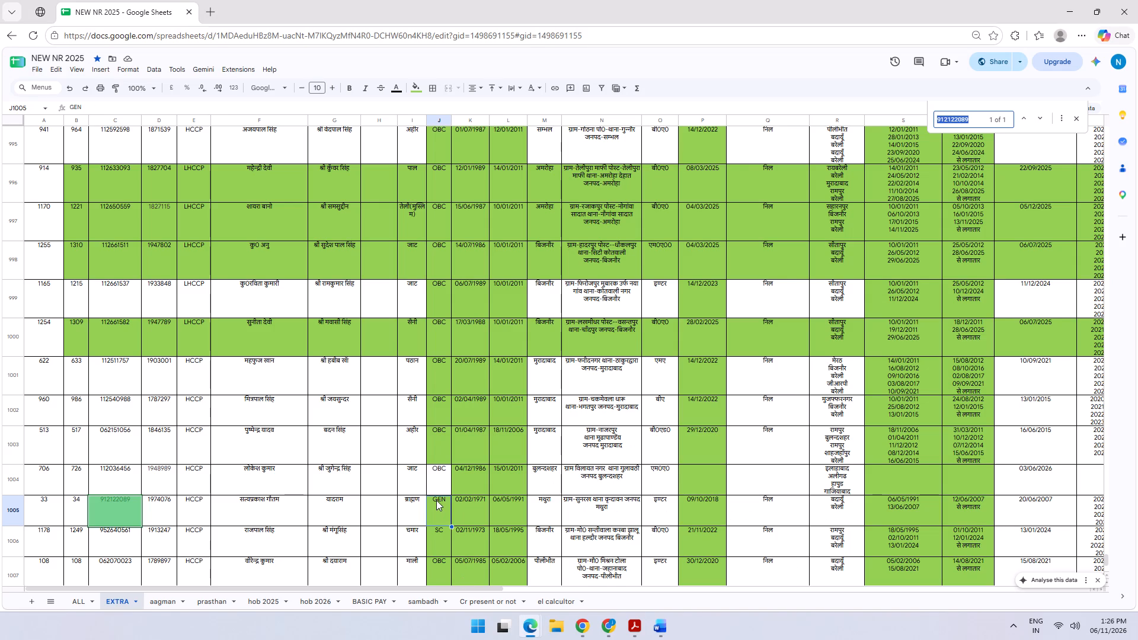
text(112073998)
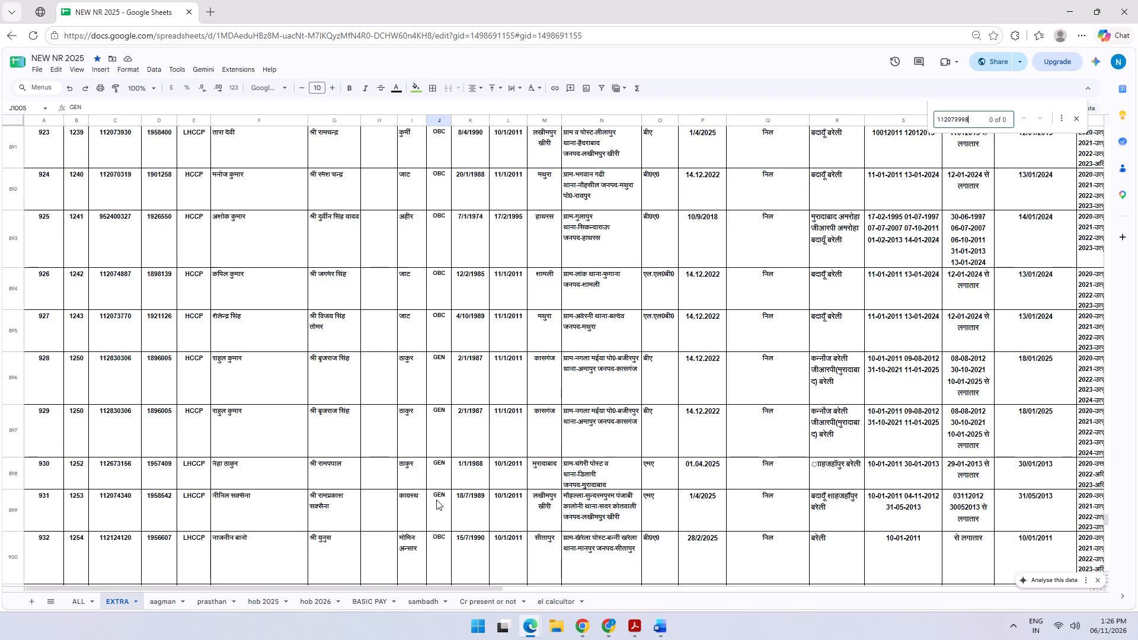
click(74, 601)
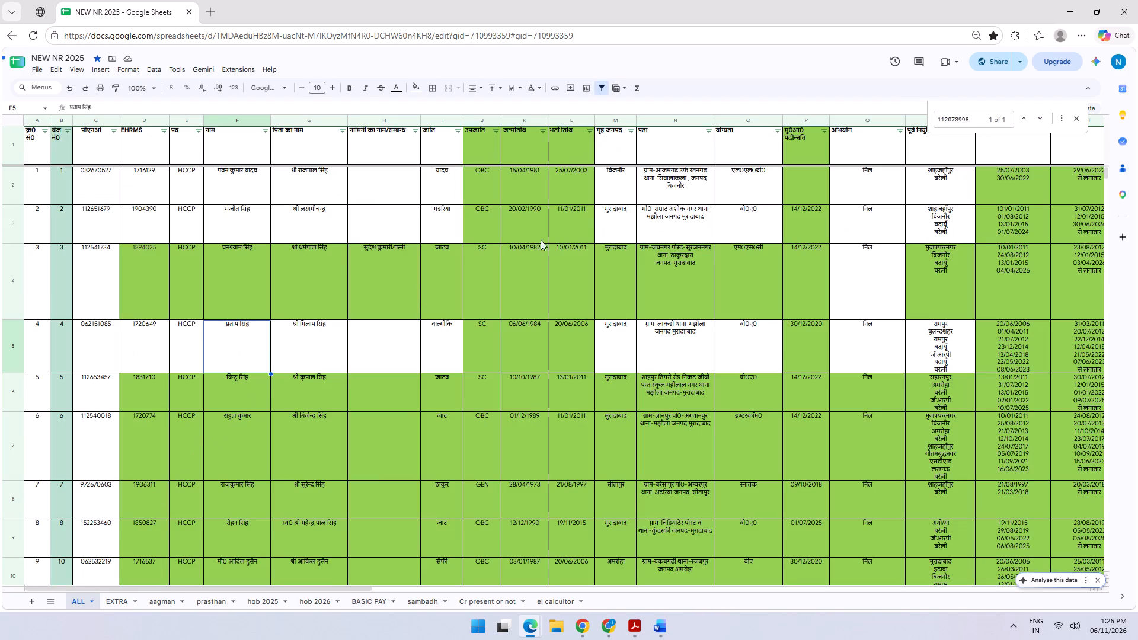
click(1038, 116)
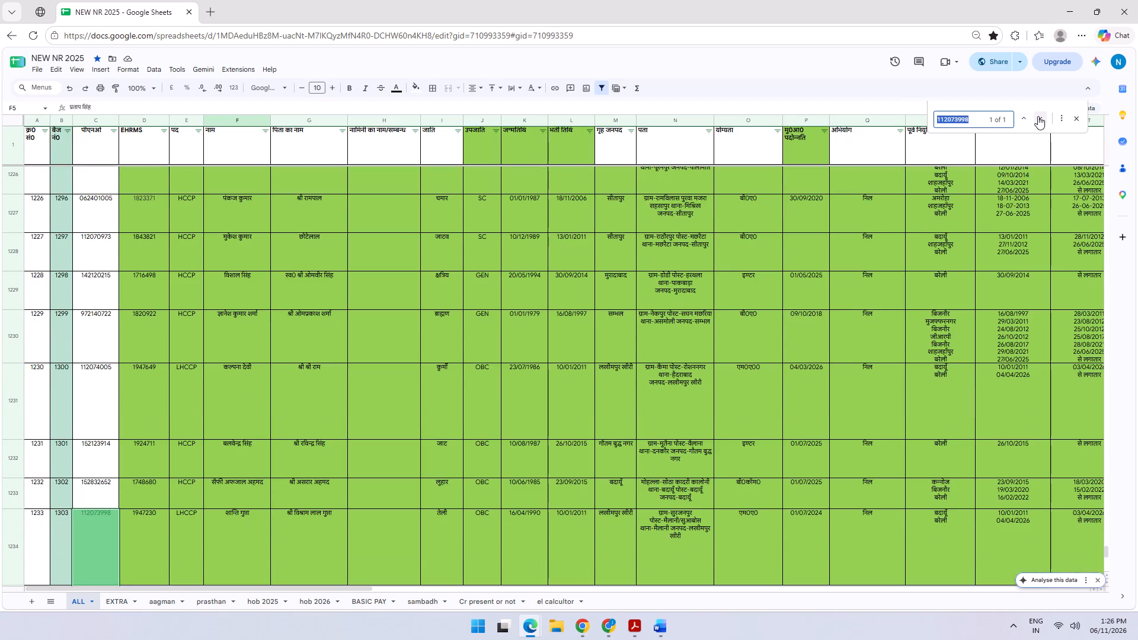
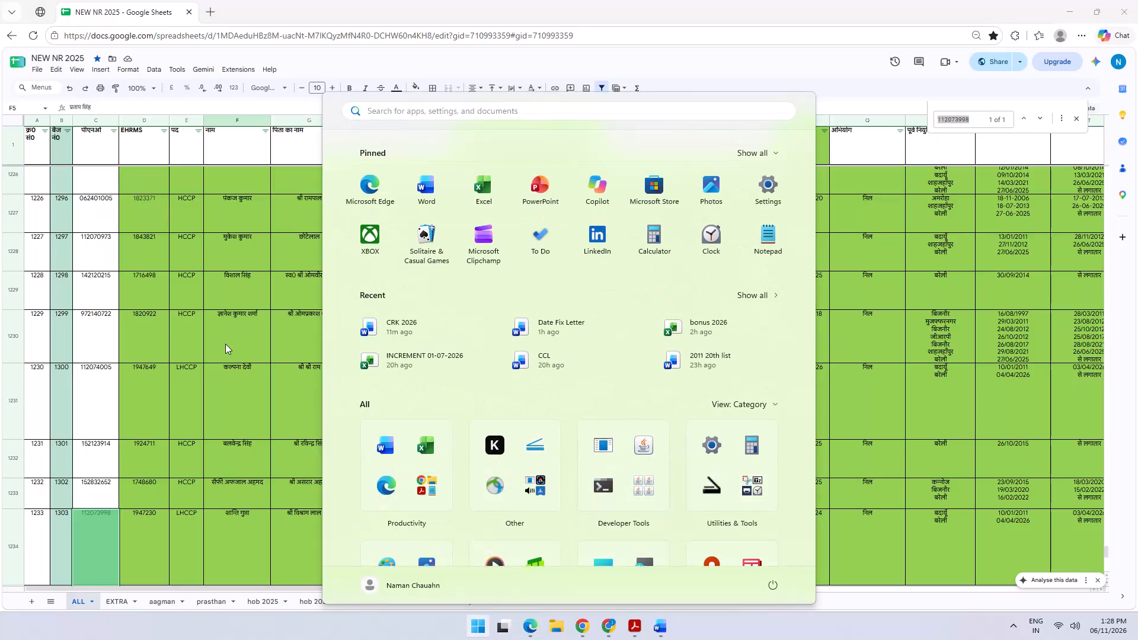
Search the computer for "no", open the NOMINI FORM document and print only its current page with the existing margins.
text(no)
key(Return)
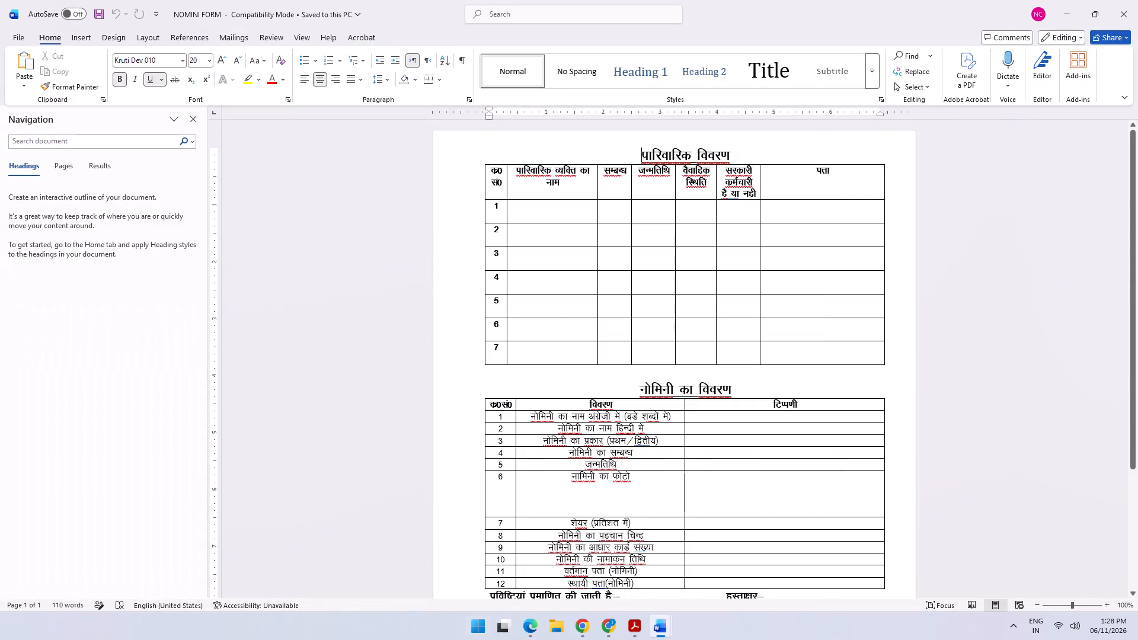
key(ctrl+p)
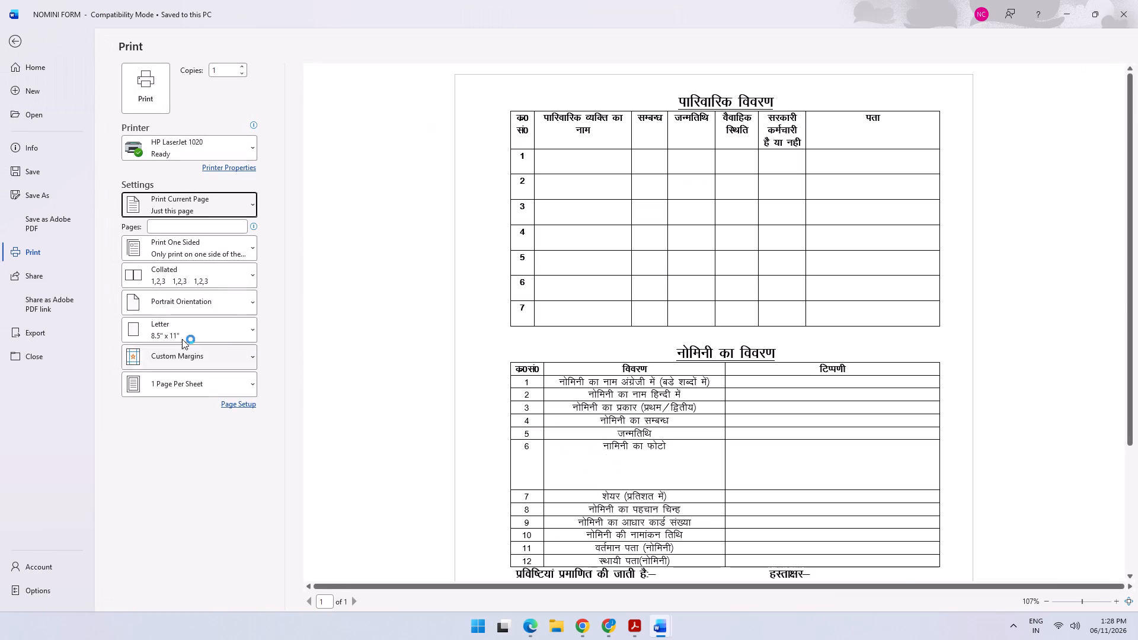
click(135, 93)
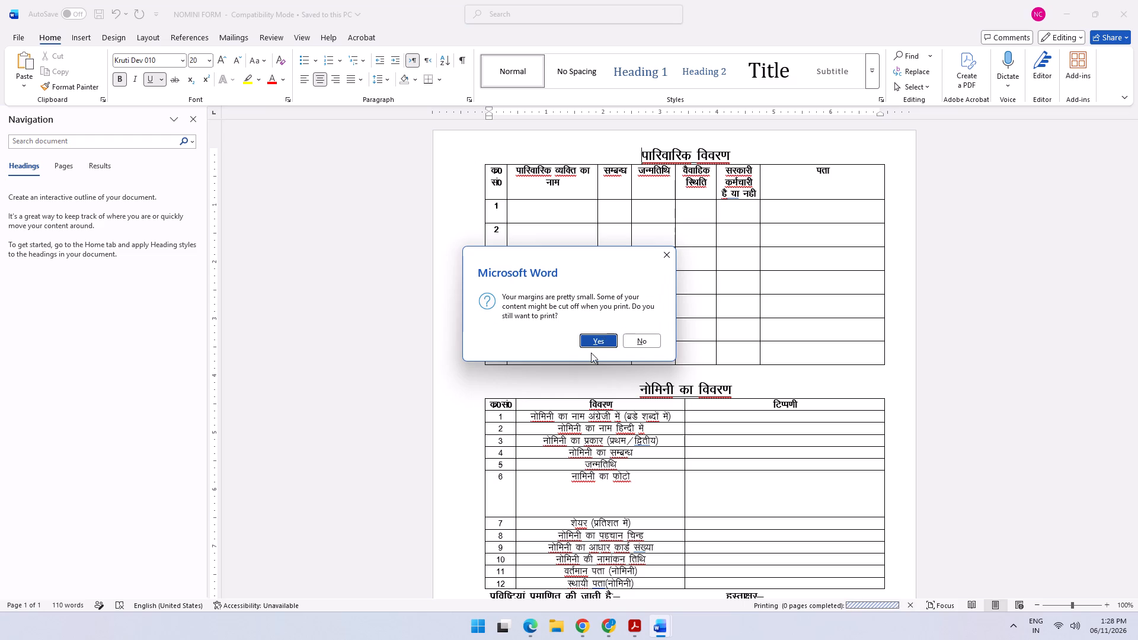
click(589, 343)
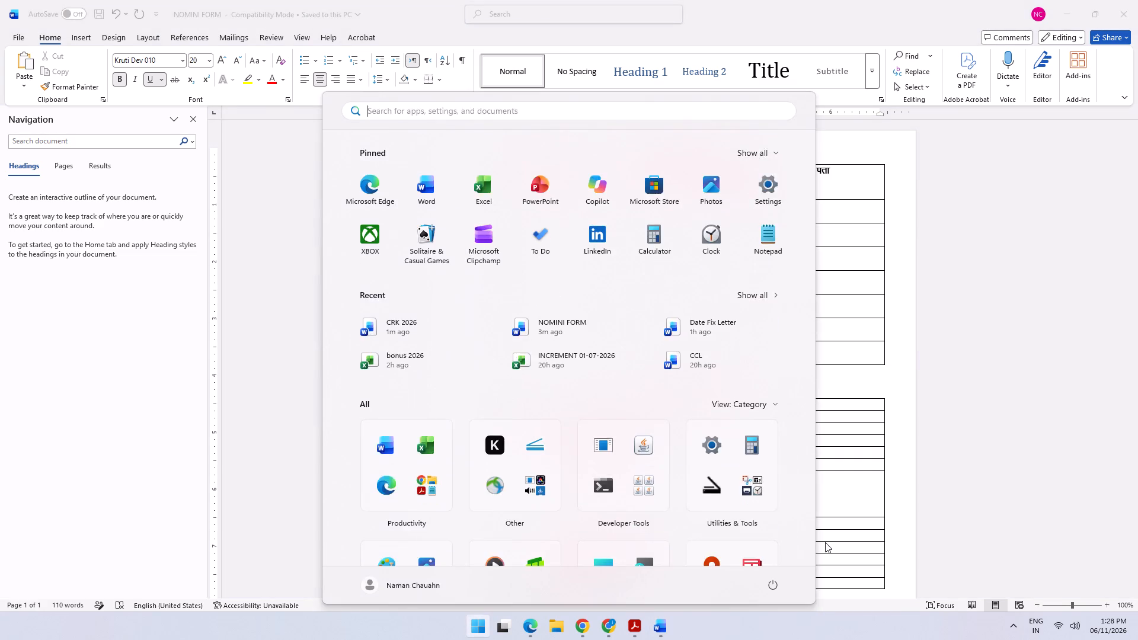
Search the computer for "id" and open the Word document id card.
key(i)
text(de)
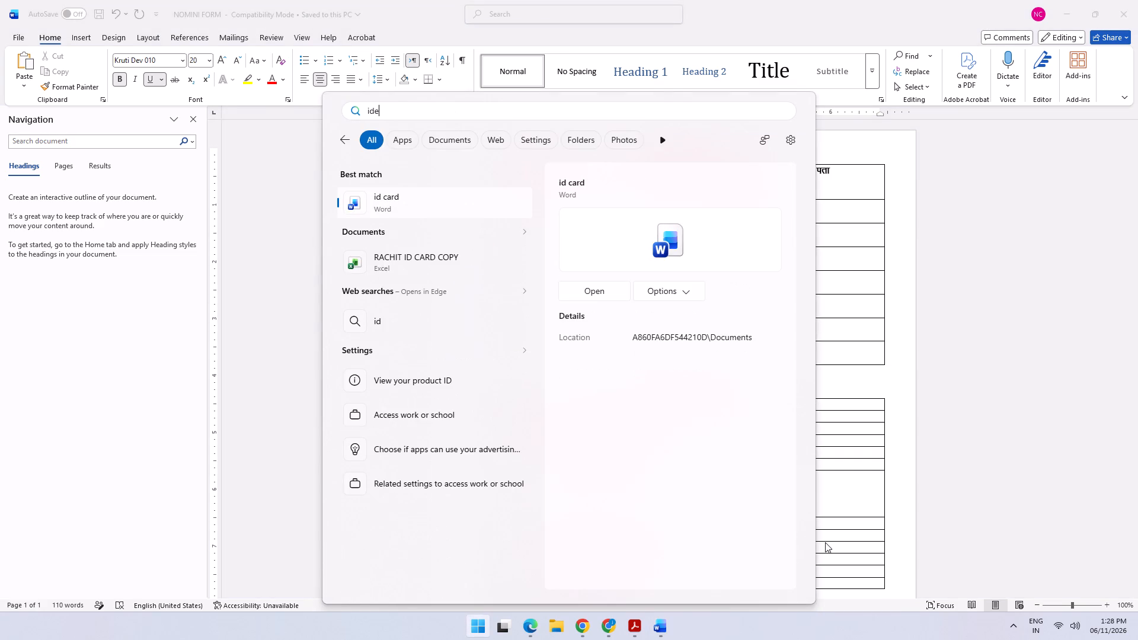
key(BackSpace)
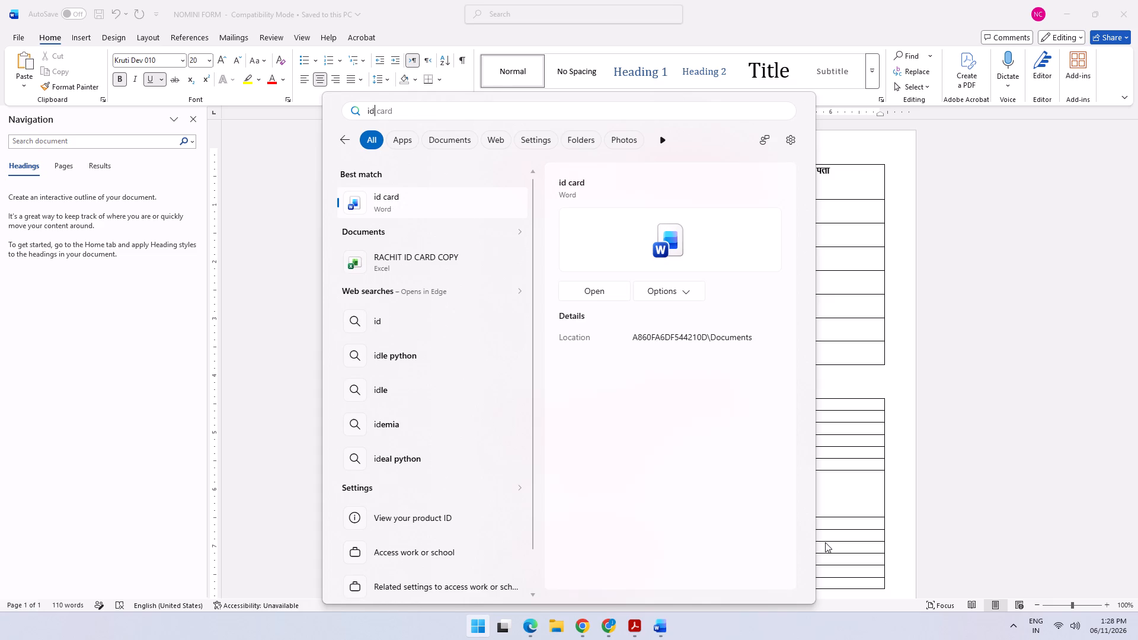
key(Return)
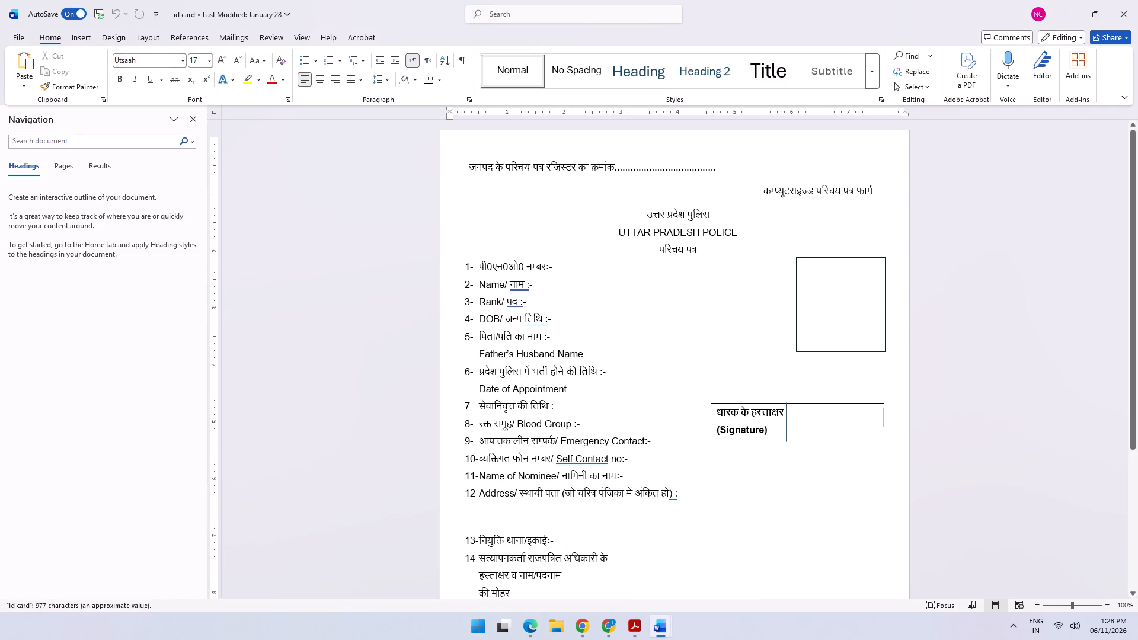
Increase the copy count by one and print the id card form single-sided on A4 to the HP LaserJet 1020.
key(ctrl+p)
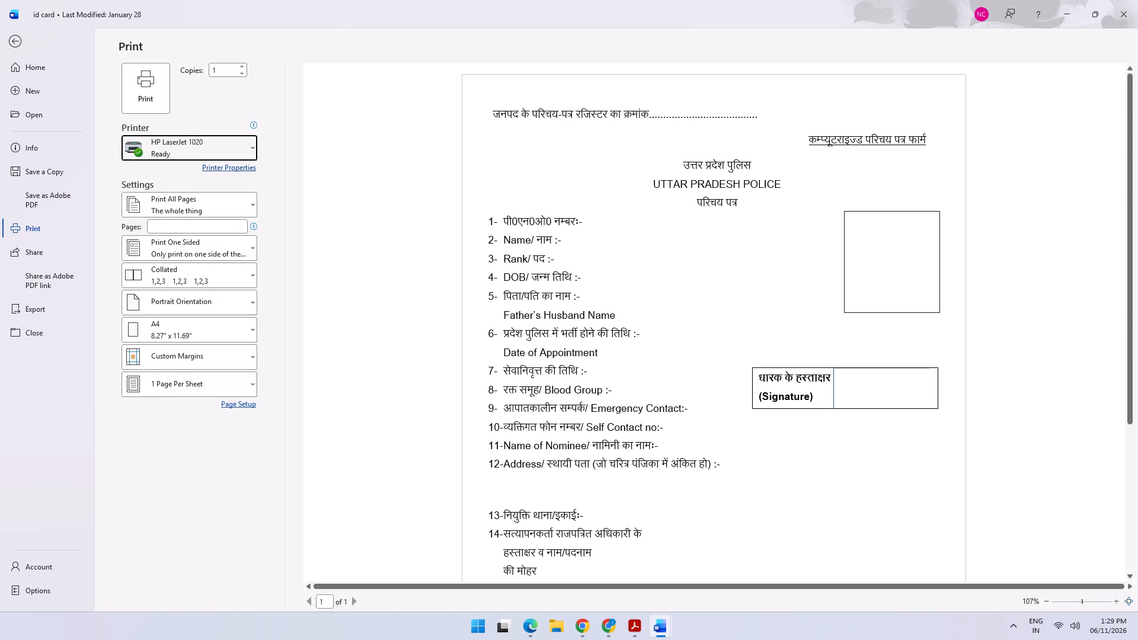
click(246, 65)
click(145, 81)
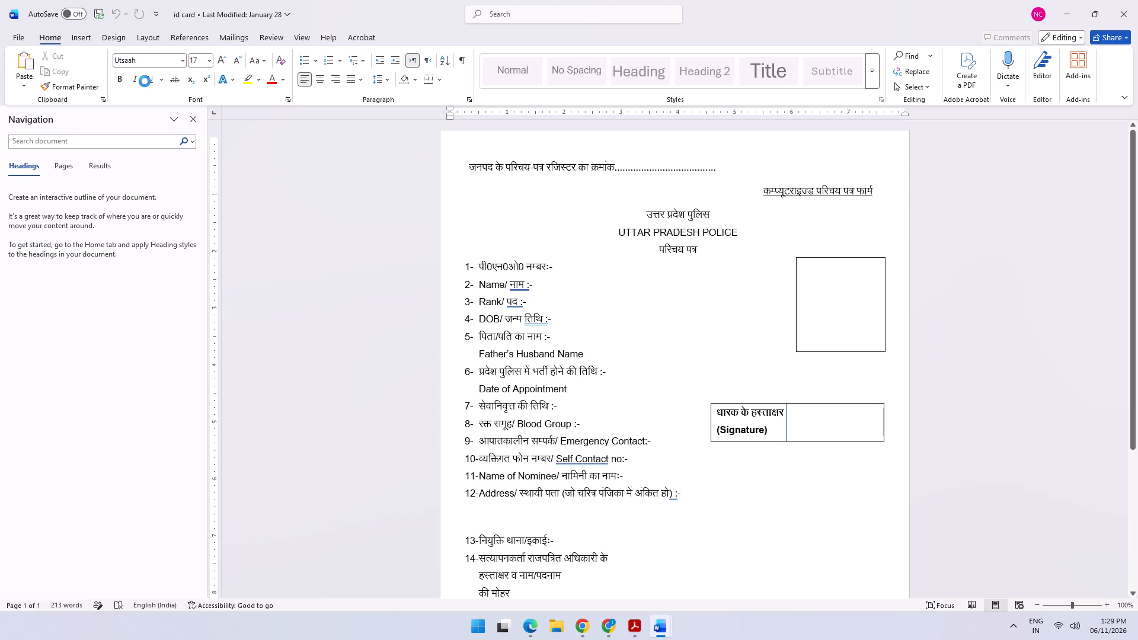
scroll(532, 338, down, 6)
scroll(638, 451, down, 1)
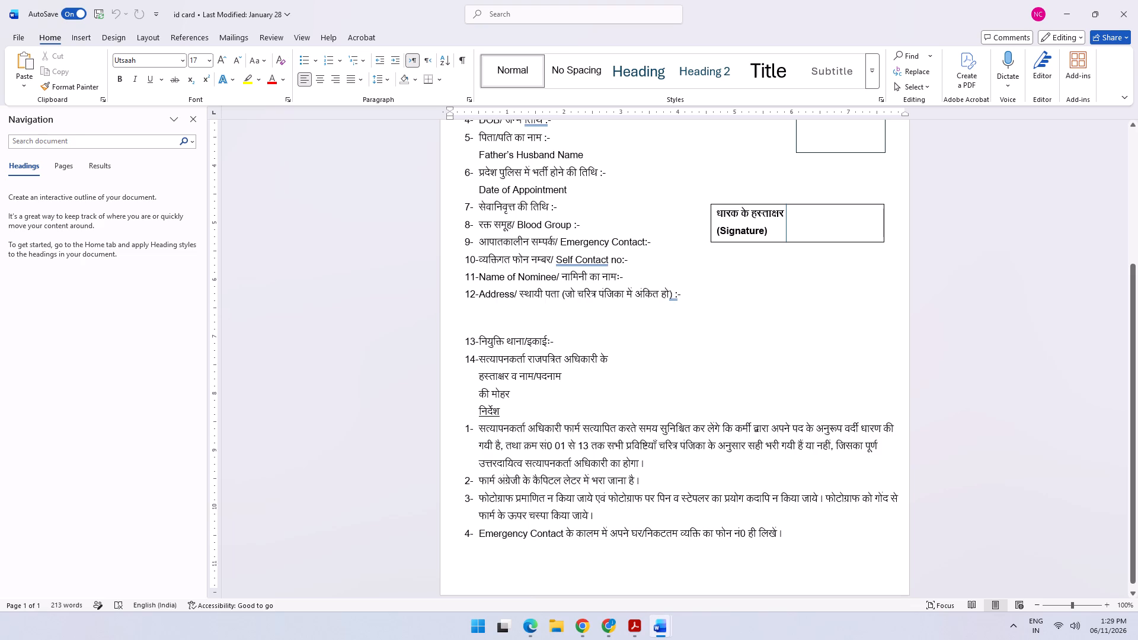
scroll(723, 428, down, 3)
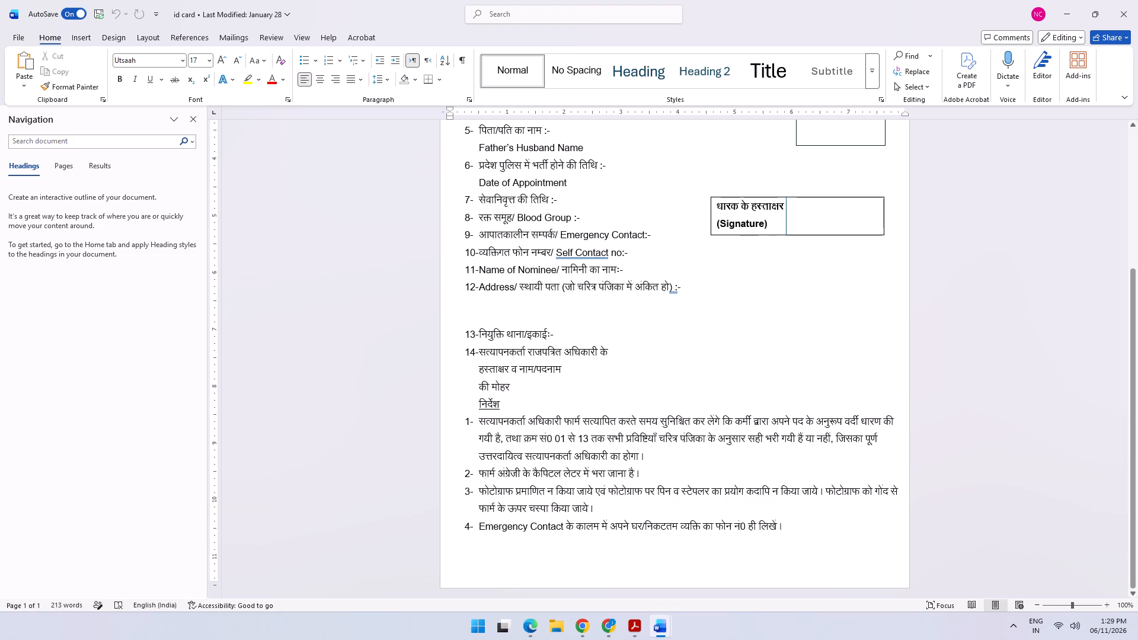
Close the id card and NOMINI FORM documents to return to CRK 2026.
click(1123, 6)
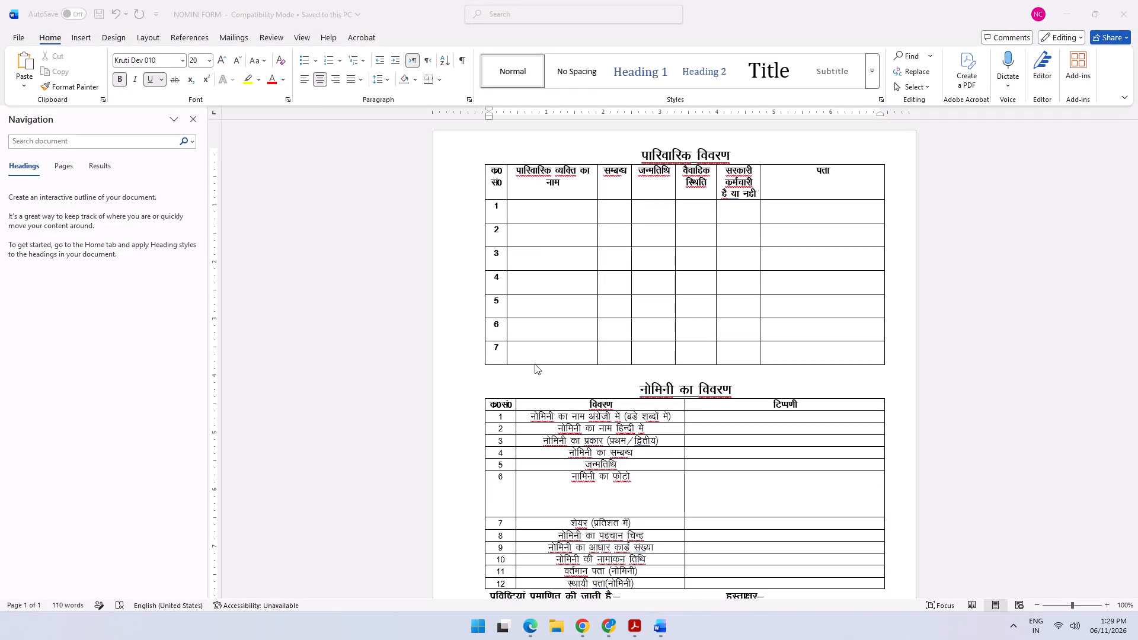
click(1130, 1)
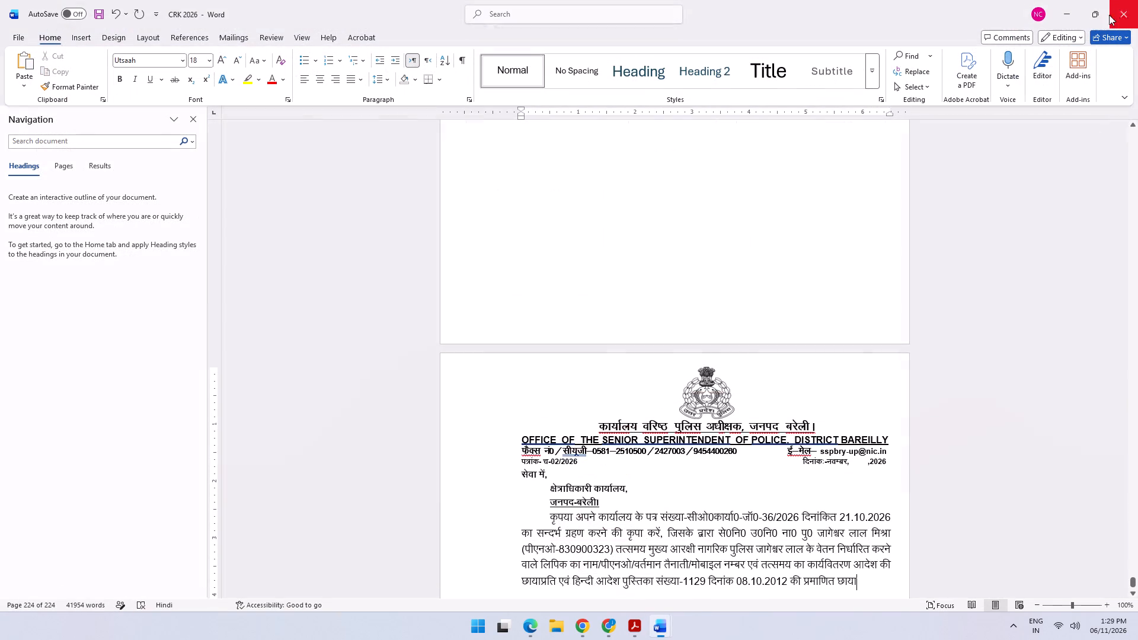
Complete the letter's body with "प्रति उपलब्ध कराये जाने की अपेक्षा की गयी है ।" after "छाया", and start an indented line below.
scroll(872, 581, down, 1)
click(868, 542)
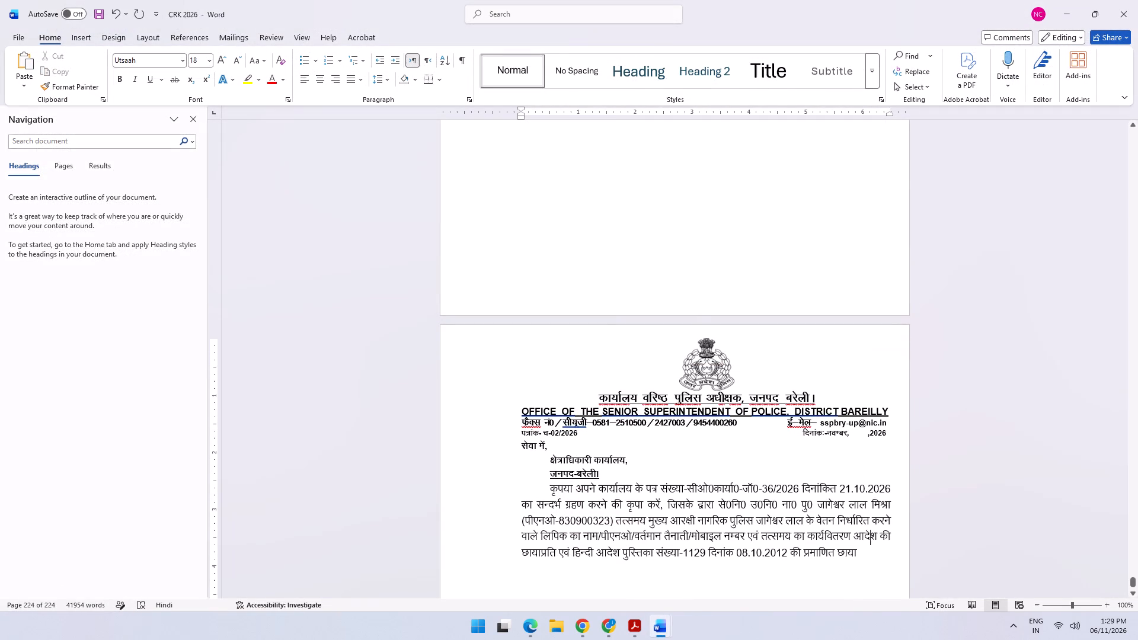
click(873, 551)
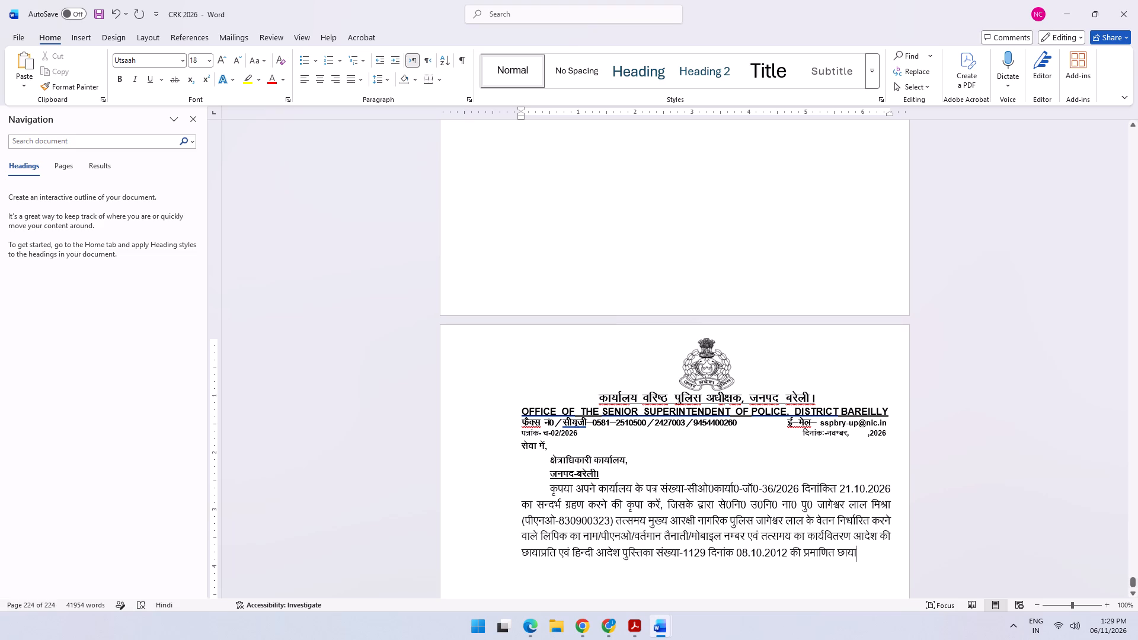
key(space)
text(y)
key(BackSpace)
key(shift+g)
key(BackSpace)
key(BackSpace)
text(प्रति उपलब्ध कराये जाने की क)
key(BackSpace)
text(अपे7ा की गयी है।)
key(Left)
key(space)
key(Right)
key(Return)
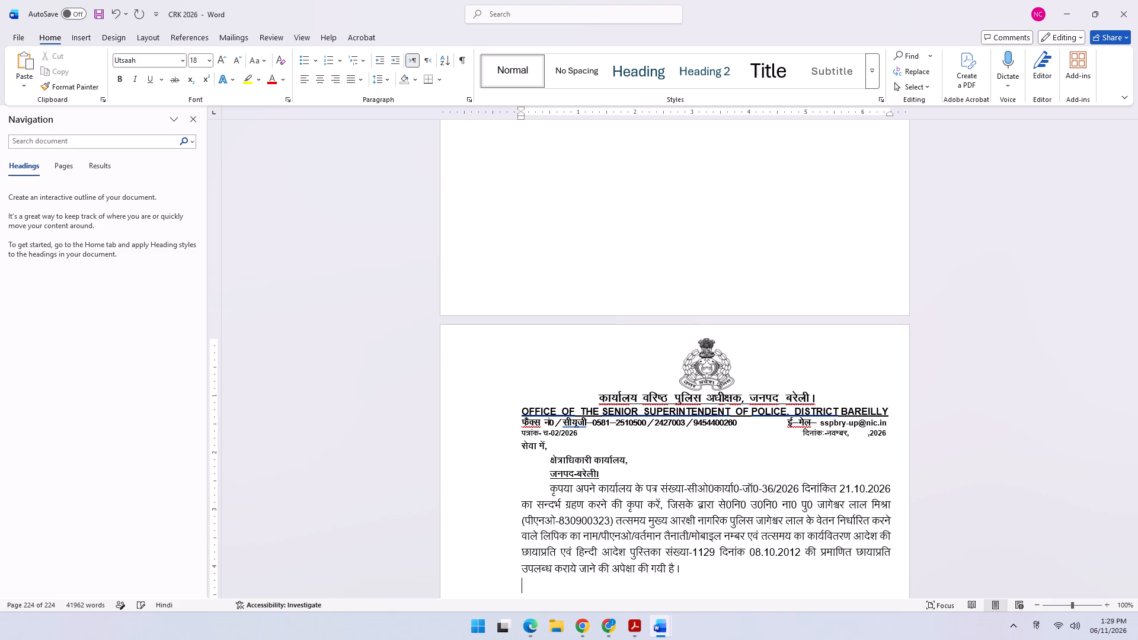
key(Tab)
Set the addressee lines from "सेवा में" to "जनपद-बरेली" to 18 pt and insert a line below the body paragraph.
drag(619, 470, 520, 450)
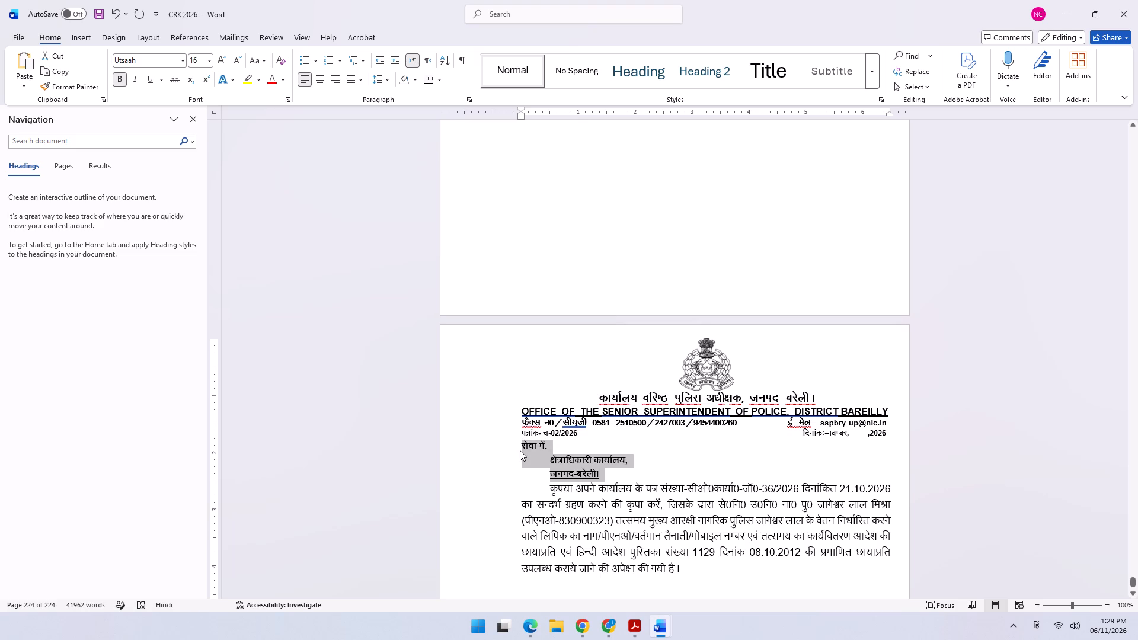
key(ctrl+bracketright)
key(ctrl+bracketright)
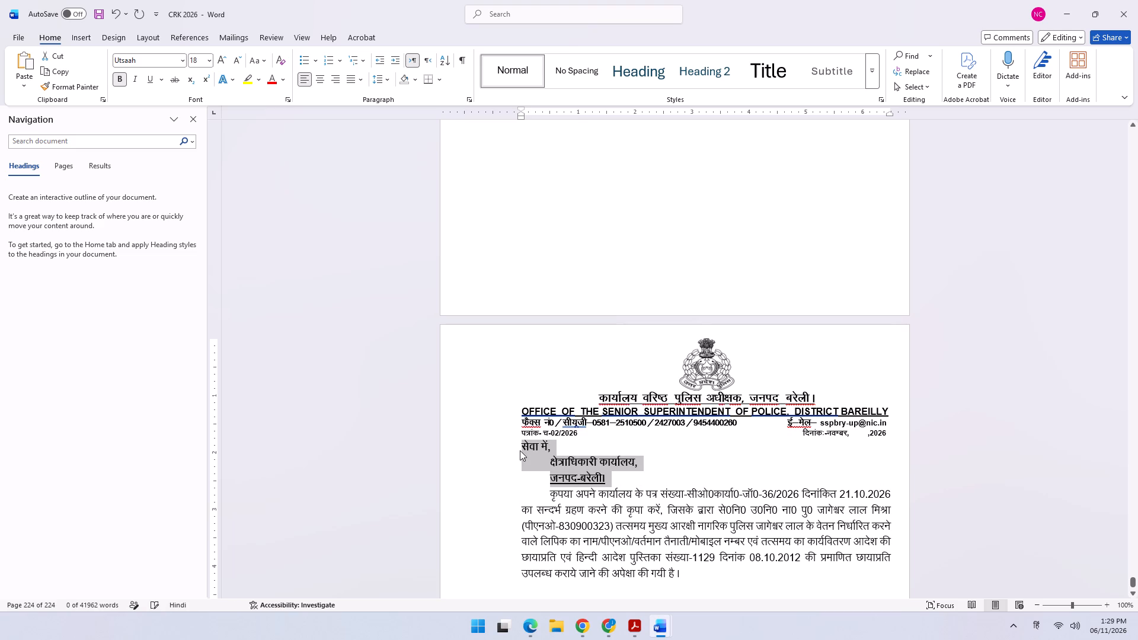
key(ctrl+bracketleft)
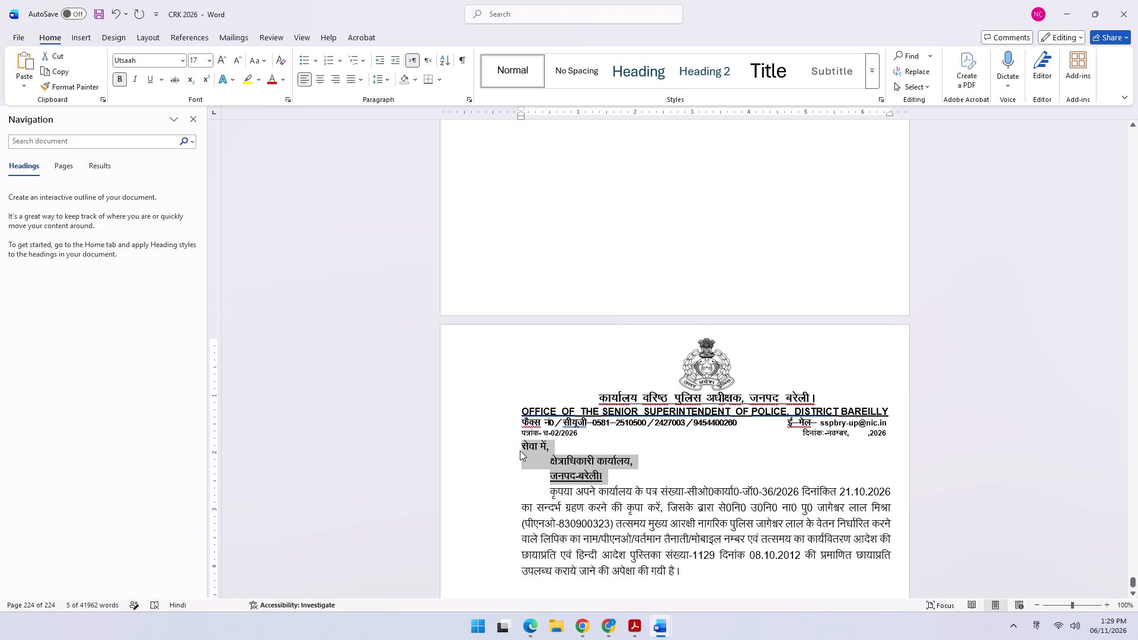
click(688, 552)
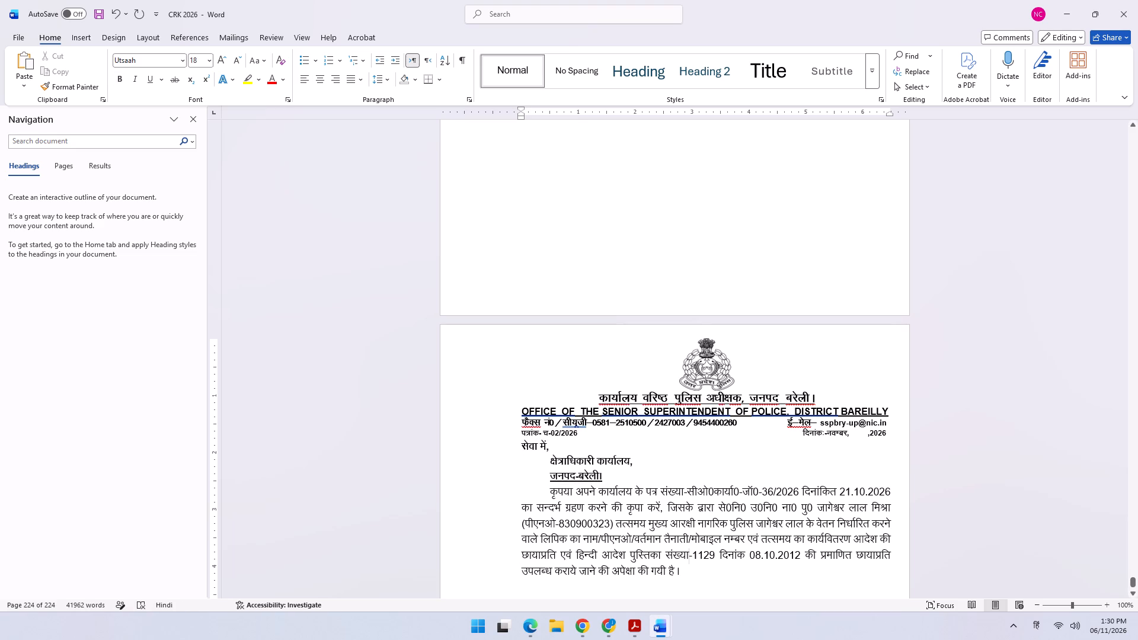
drag(610, 478, 520, 451)
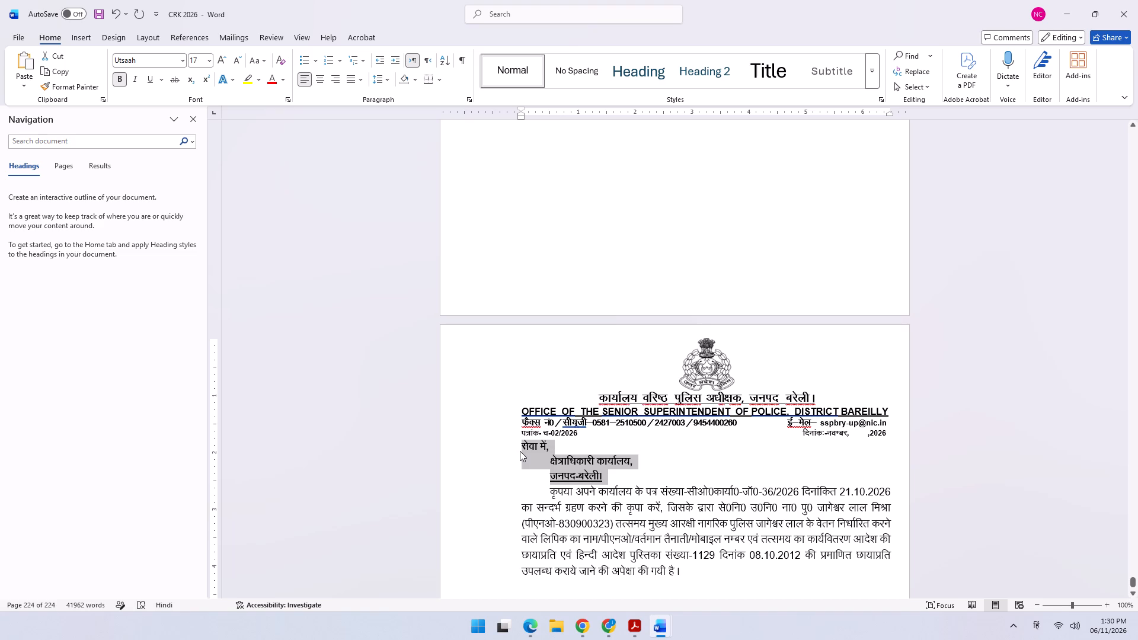
key(ctrl+bracketright)
click(681, 568)
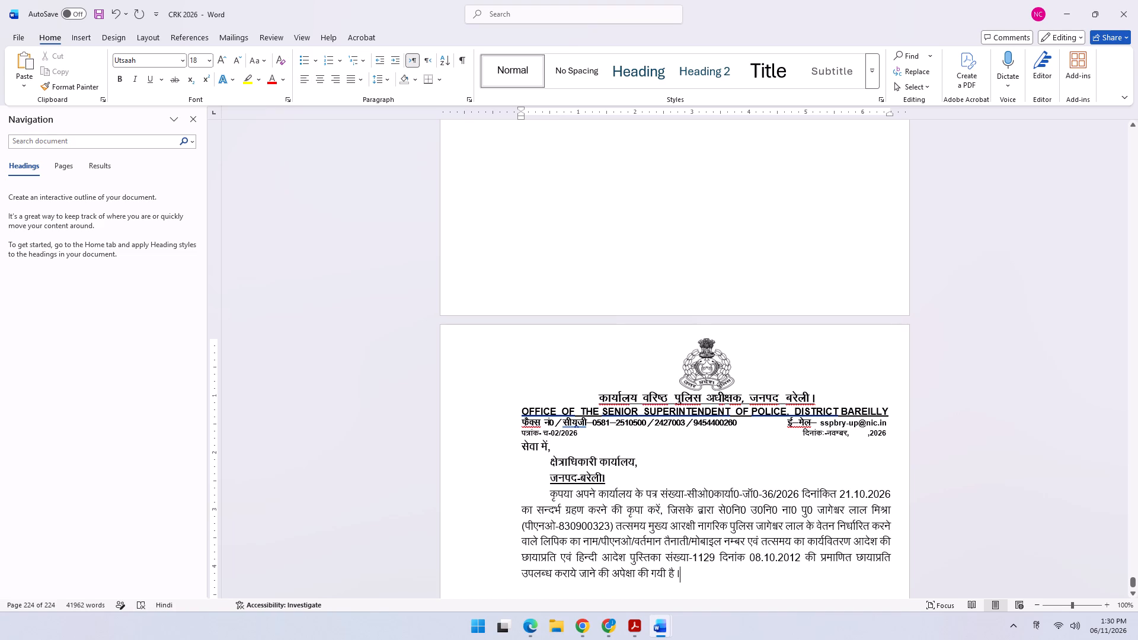
key(Return)
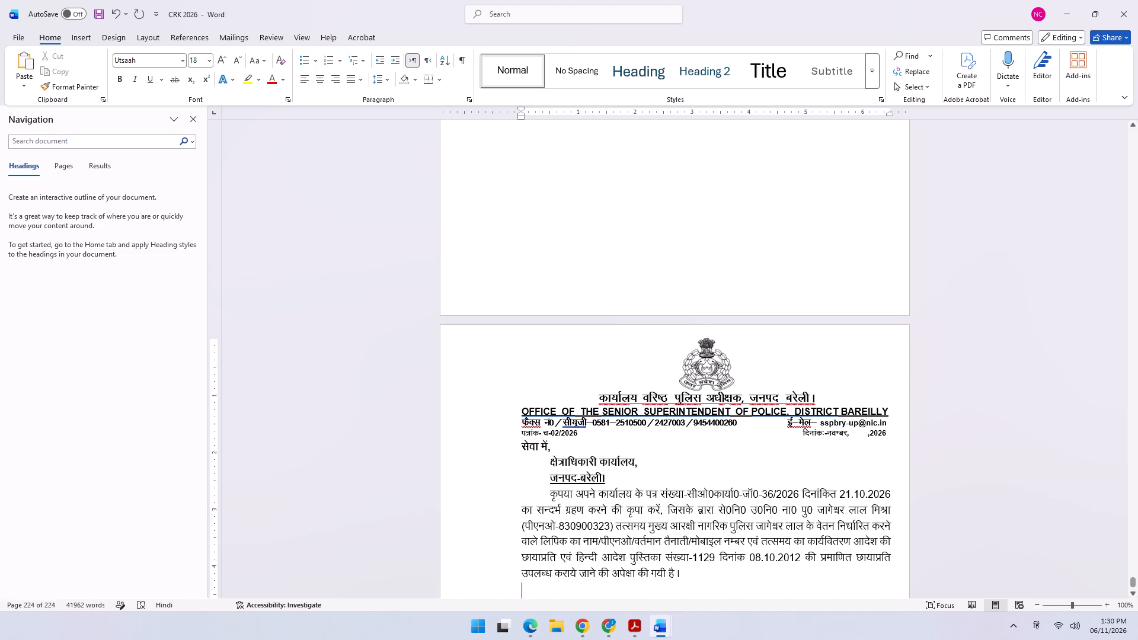
Indent the "क्षेत्राधिकारी कार्यालय" line, the "जनपद-बरेली" line and the body paragraph's first line by one more tab stop.
click(544, 460)
key(Tab)
click(546, 478)
key(Tab)
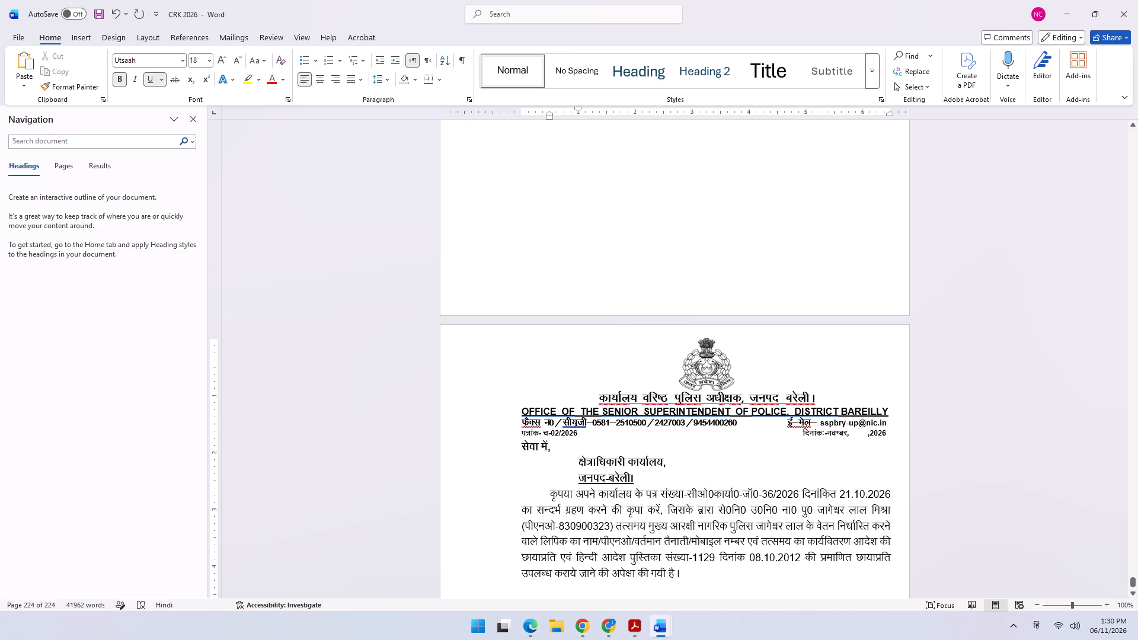
click(546, 491)
key(Tab)
Start a new line after the body paragraph, indented by two tab stops.
click(733, 580)
key(Return)
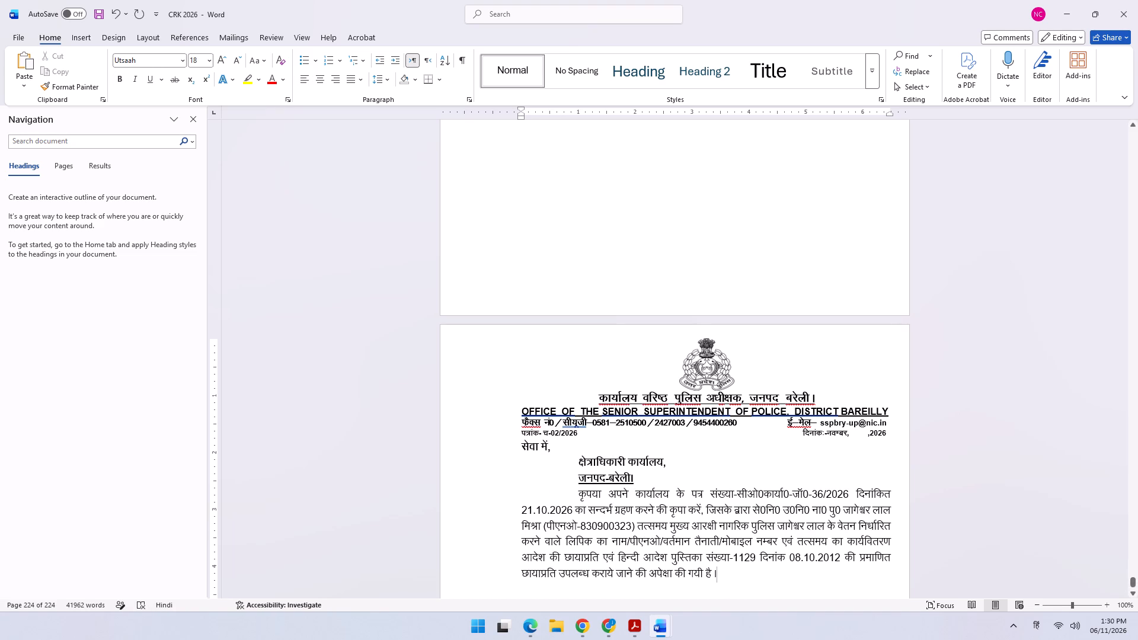
key(Tab)
key(Tab)
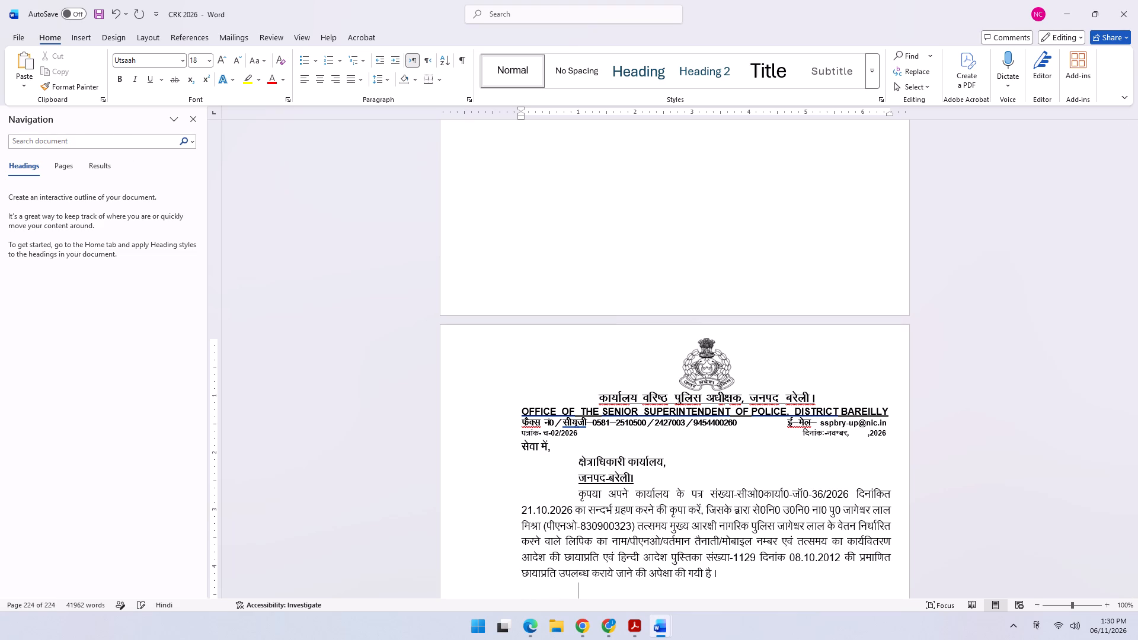
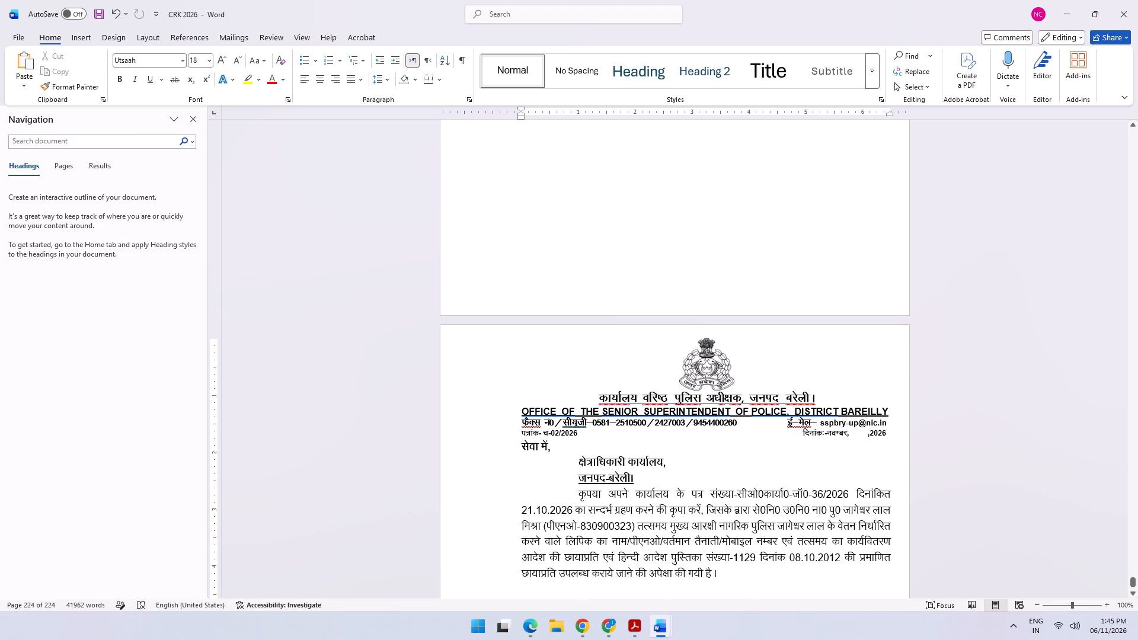
Begin the letter's second paragraph in Hindi with "उपरोक्त के सम्बन्ध में अवगत कराना है कि".
key(shift+g)
key(BackSpace)
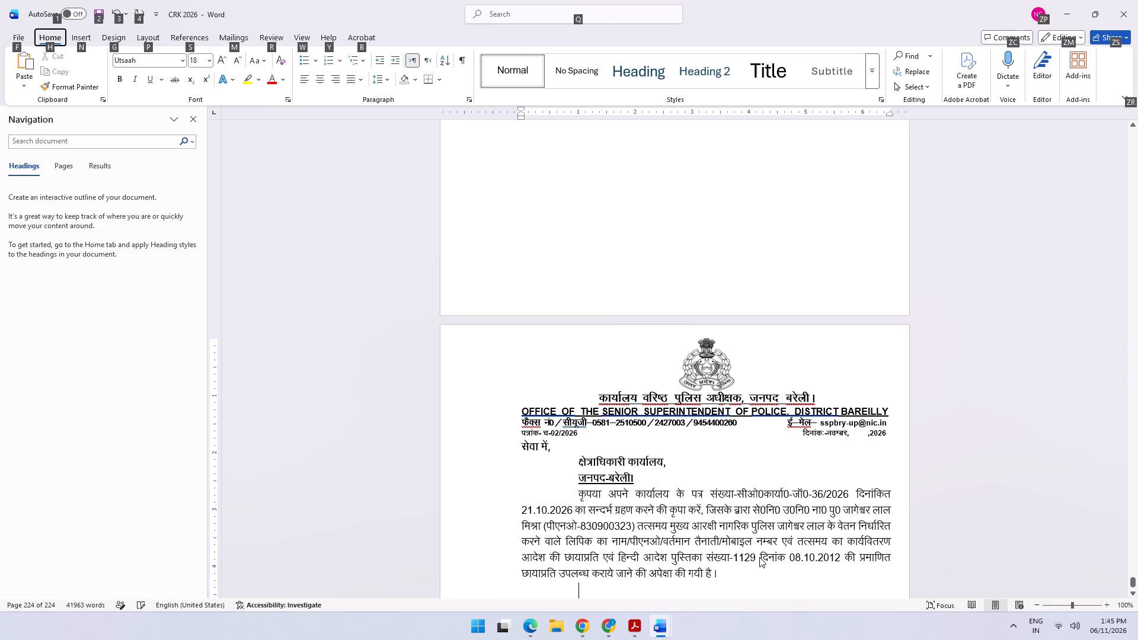
key(Escape)
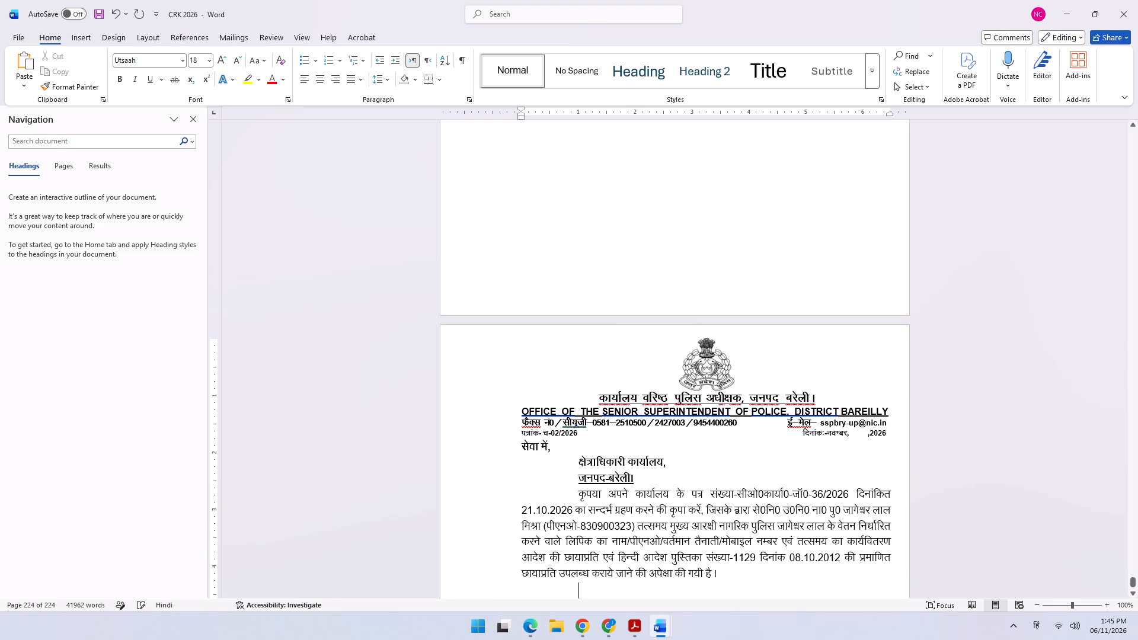
text(उपरोक्त के सम्बन्ध में अगवत)
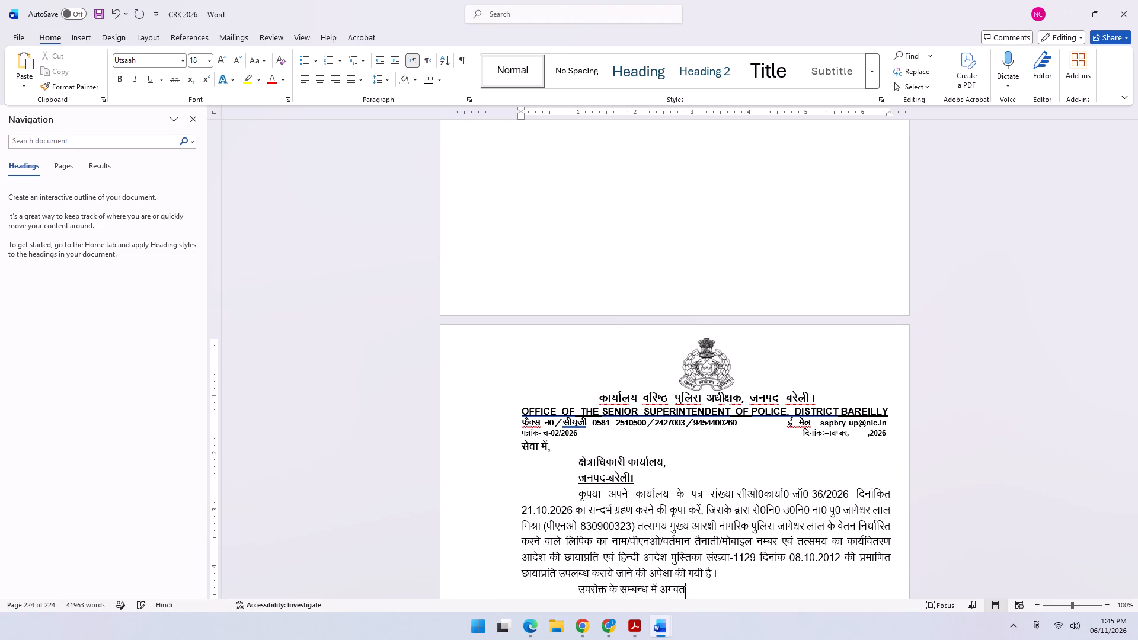
key(BackSpace)
key(BackSpace)
key(BackSpace)
text(वगत कराना है कि त)
key(BackSpace)
key(space)
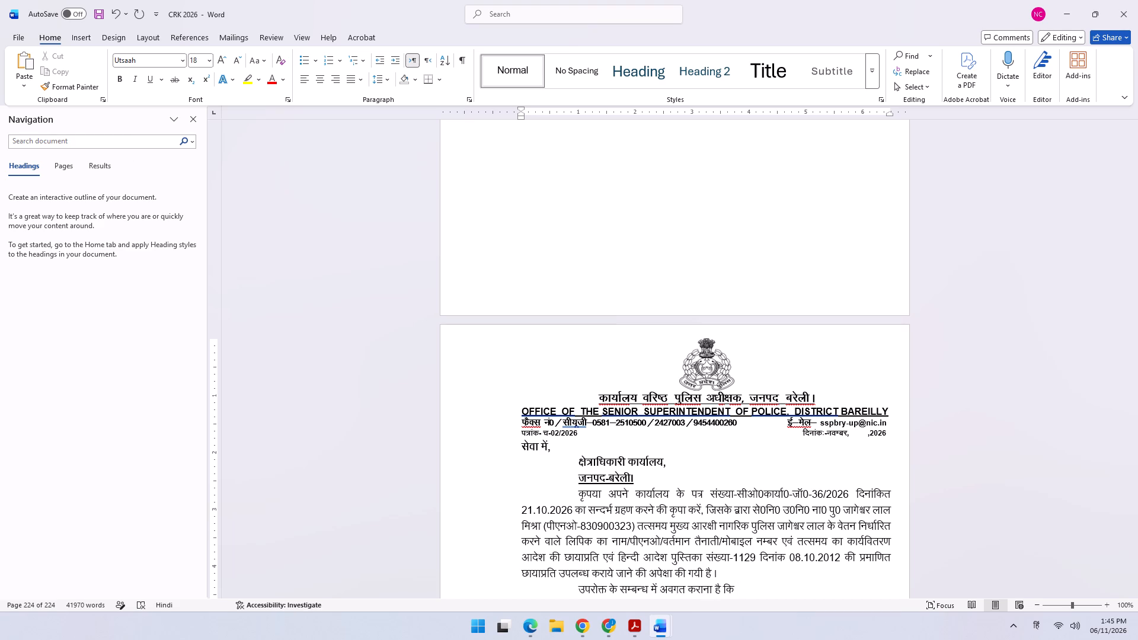